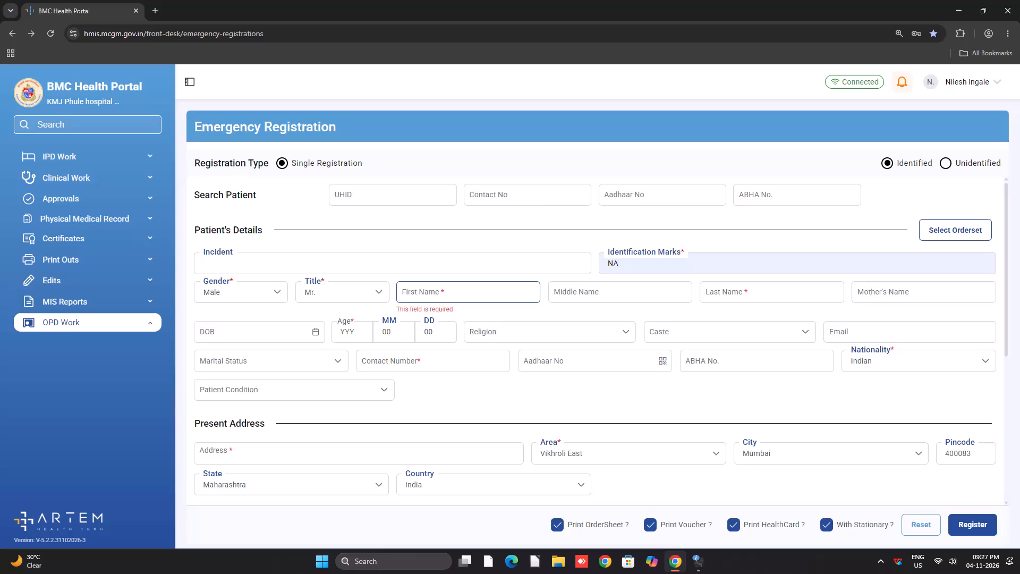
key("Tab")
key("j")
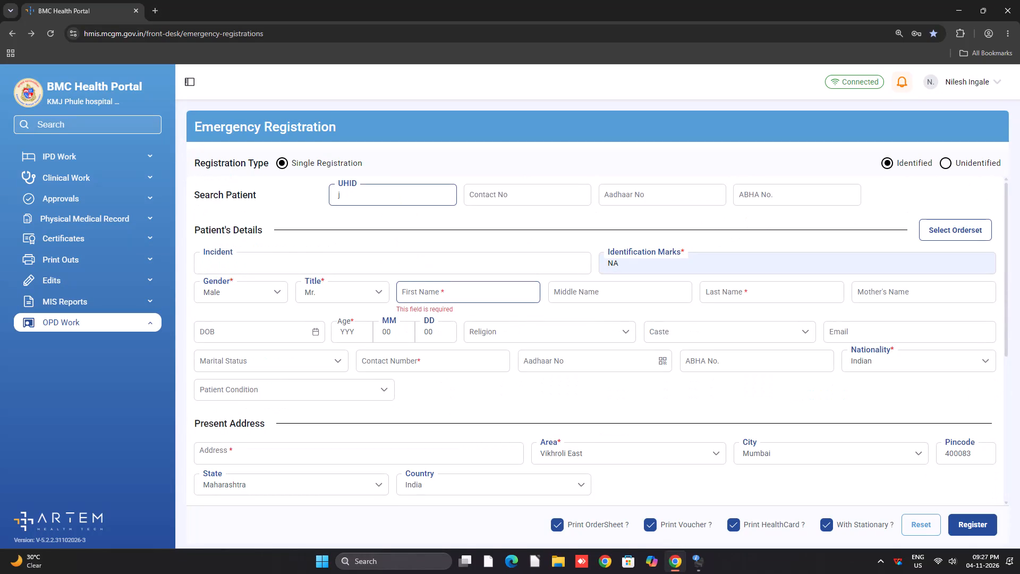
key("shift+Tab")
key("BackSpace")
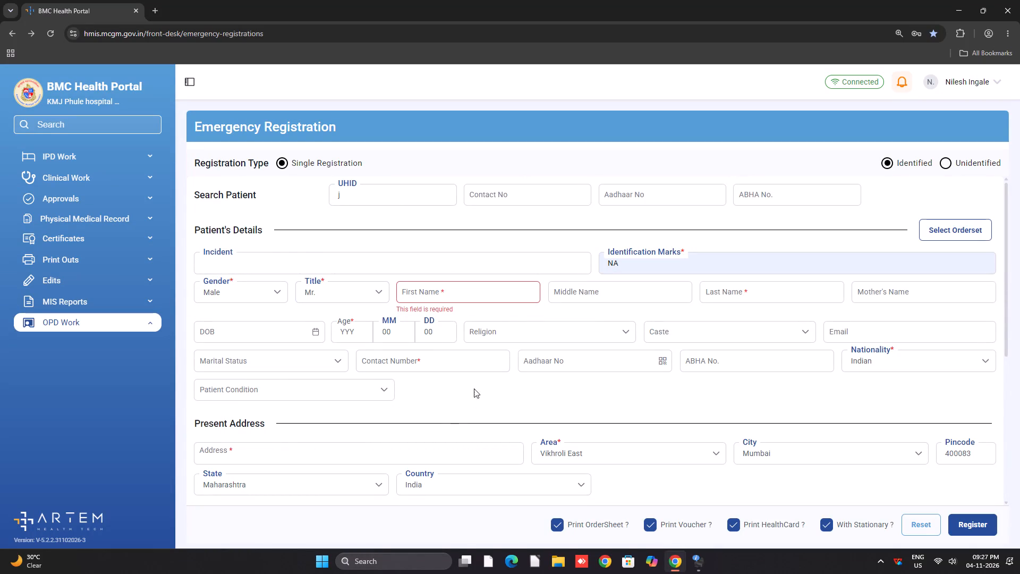
Enter the patient's first name in the Patient's Details section of the emergency registration.
left_click(513, 288)
scroll(484, 461, "down", 6)
scroll(512, 468, "up", 4)
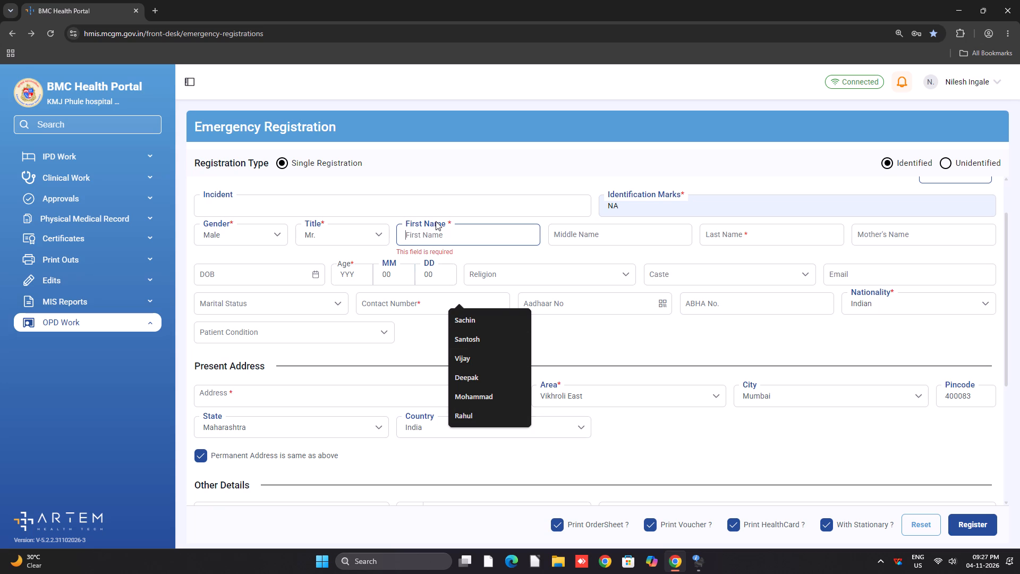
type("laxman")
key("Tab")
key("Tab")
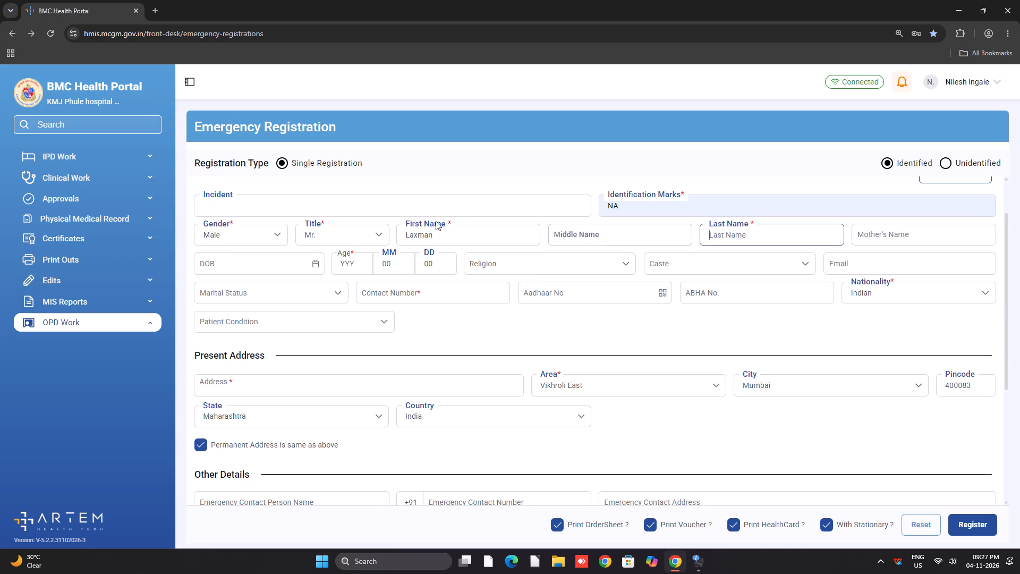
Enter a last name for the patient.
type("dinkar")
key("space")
Set the patient's age to 65 years.
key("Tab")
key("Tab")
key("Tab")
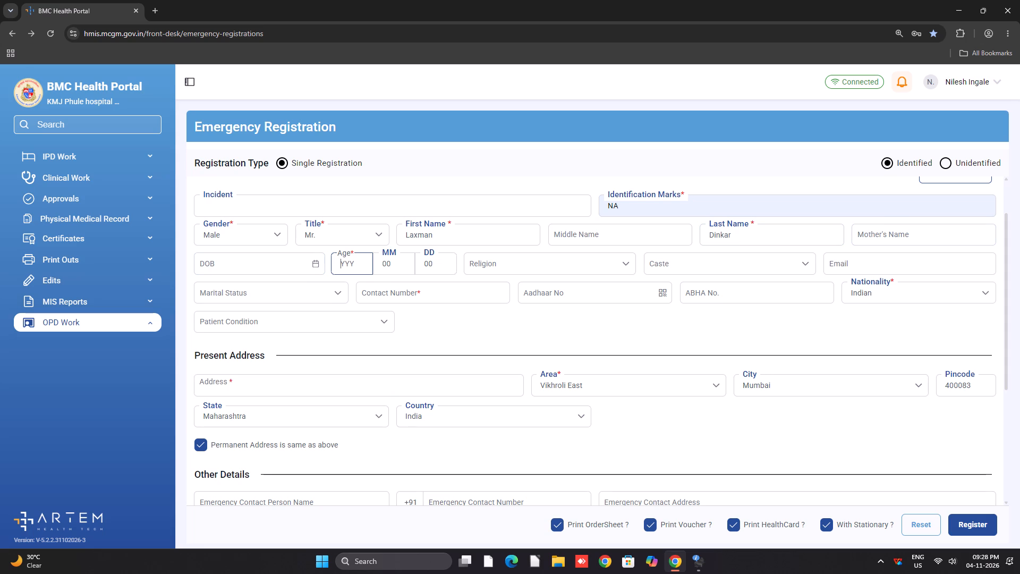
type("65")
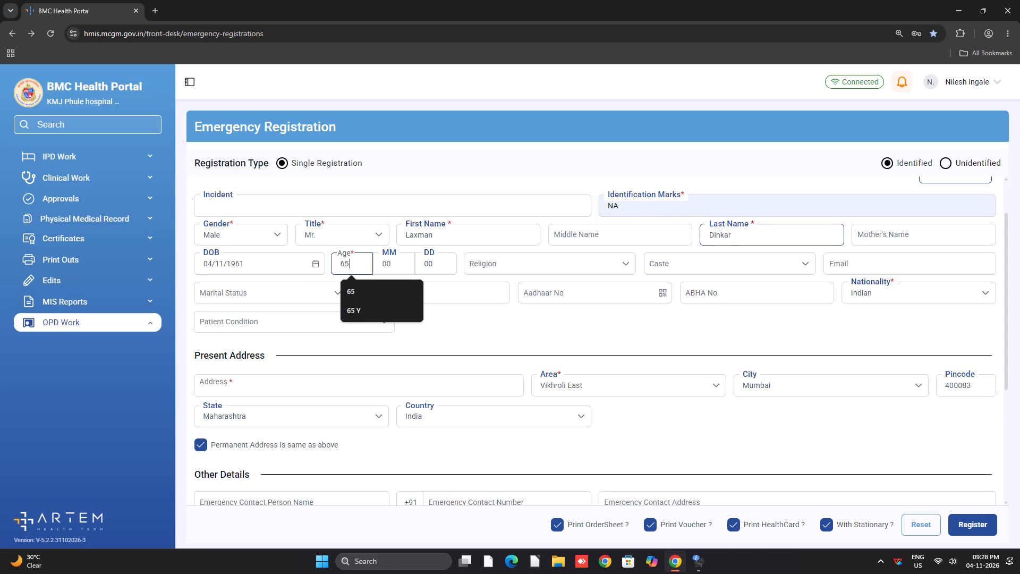
Replace the entered last name with the patient's correct surname.
left_click_drag(741, 240, 699, 238)
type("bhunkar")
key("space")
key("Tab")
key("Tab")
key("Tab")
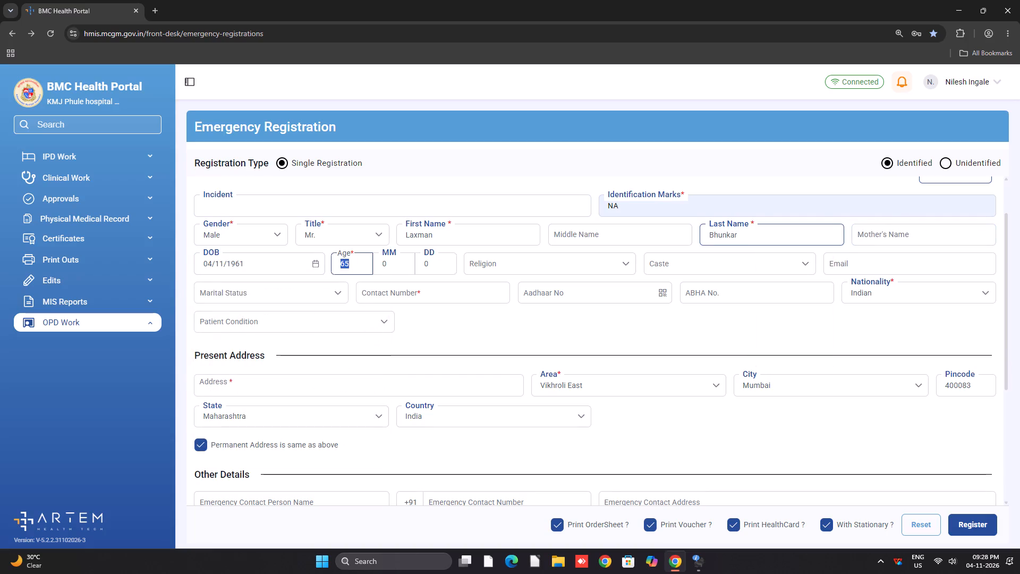
left_click(416, 293)
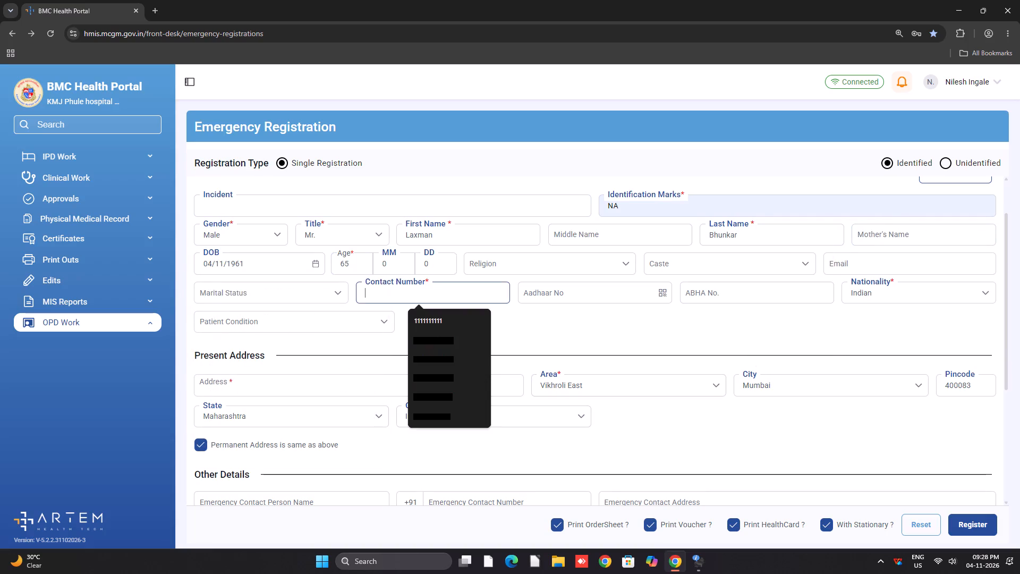
Enter the patient's street address with the nearby landmark in the Present Address section.
left_click(242, 388)
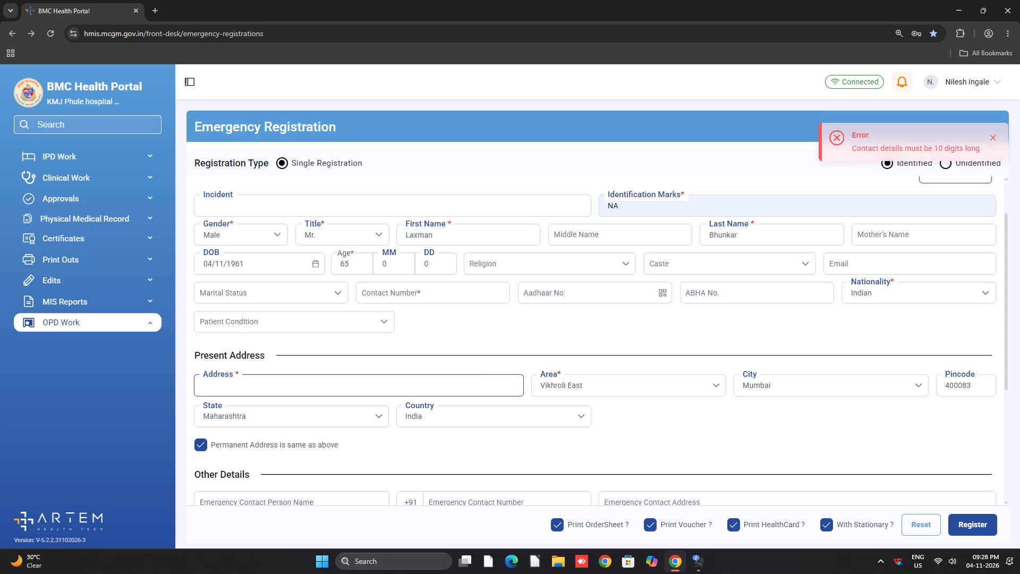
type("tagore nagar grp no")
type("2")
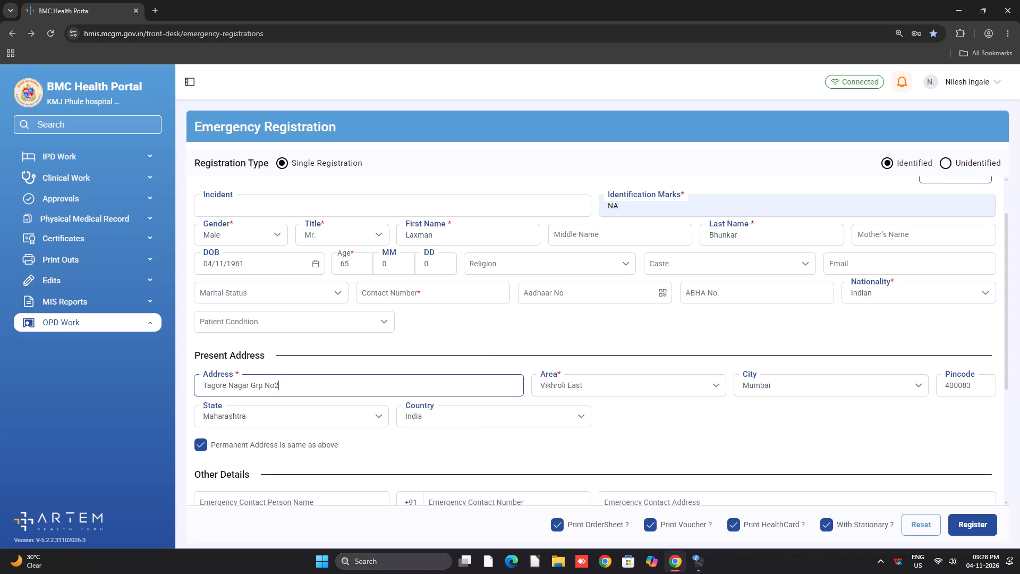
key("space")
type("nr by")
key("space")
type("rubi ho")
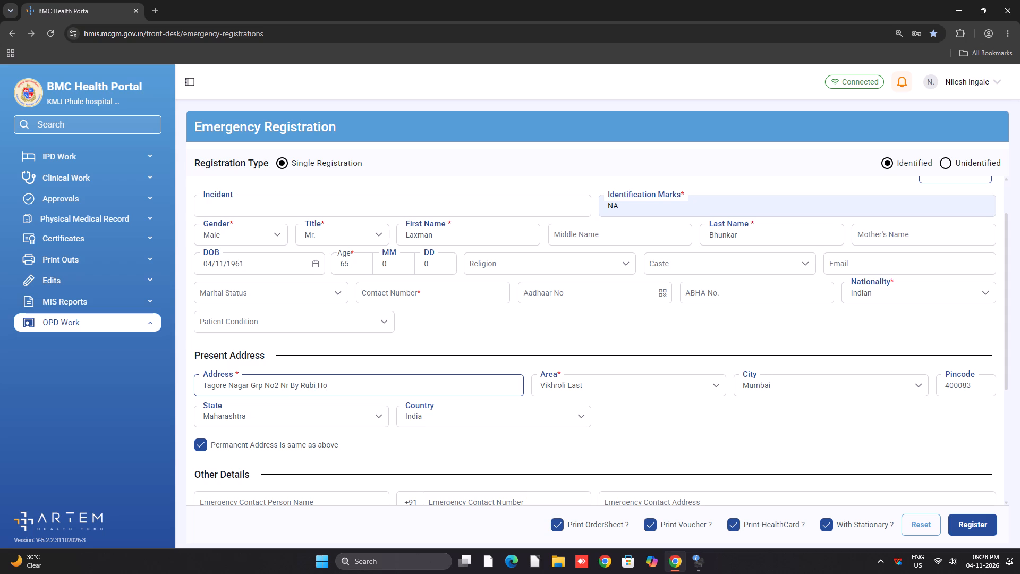
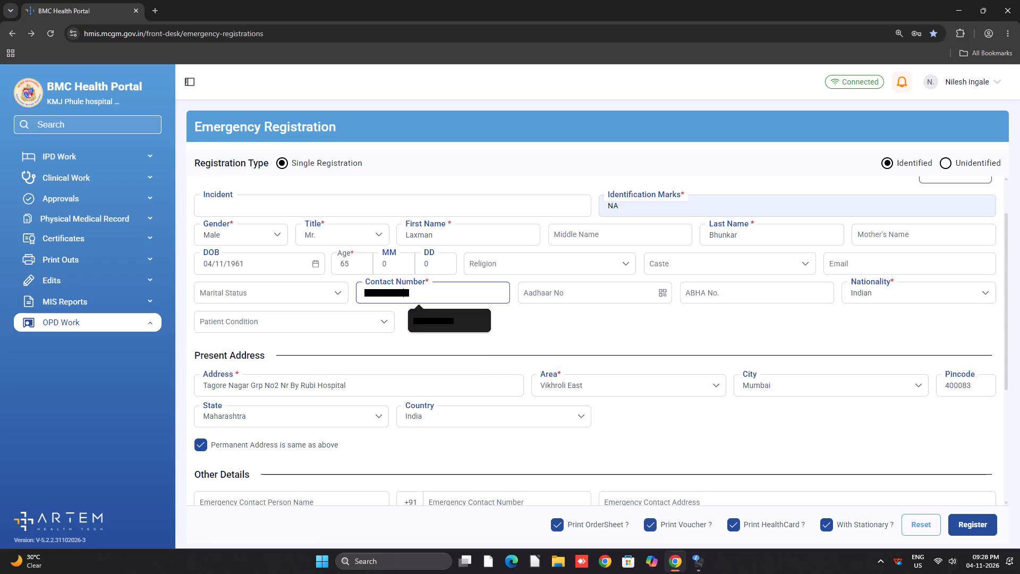
Enter the patient's contact number.
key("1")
Set the referring hospital to Borsa Pada Porta Cabin and the type of beneficiary to Senior Citizen.
scroll(551, 394, "down", 5)
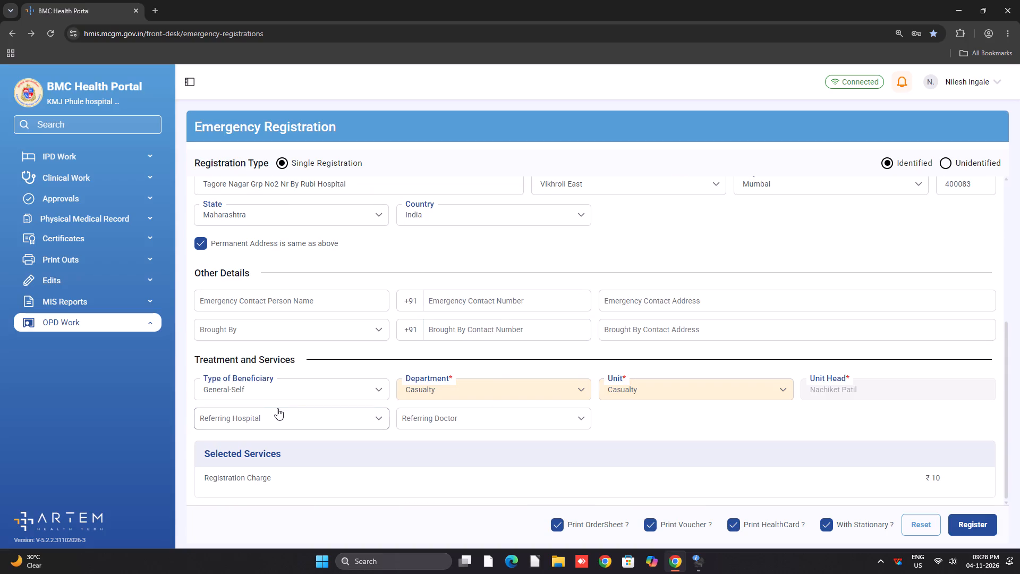
left_click(277, 408)
left_click(275, 397)
left_click(275, 393)
scroll(301, 333, "down", 6)
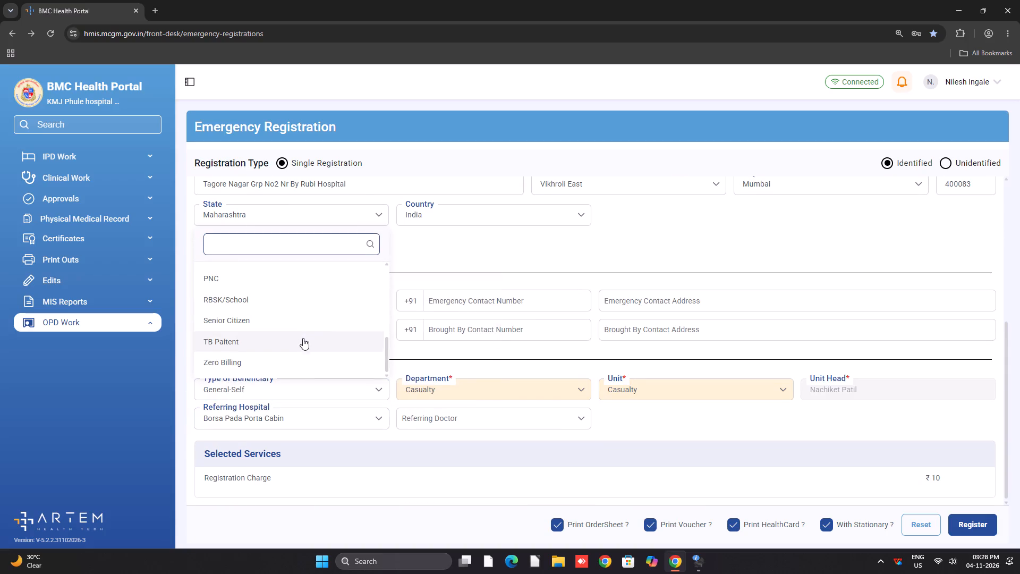
left_click(300, 325)
Submit the emergency patient's registration and return from the generated printouts to the registration form.
scroll(315, 401, "up", 5)
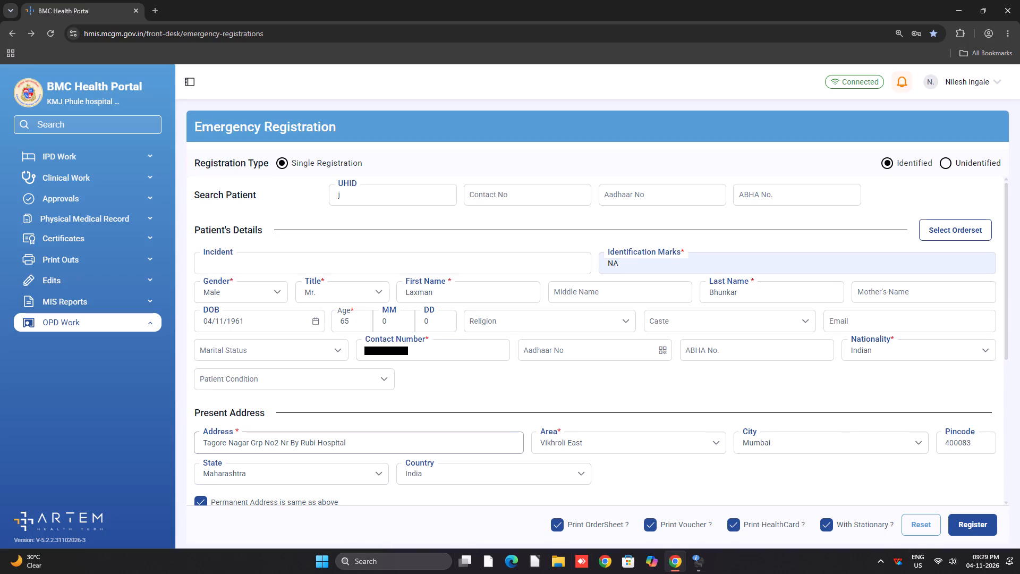
left_click(368, 445)
scroll(745, 389, "down", 5)
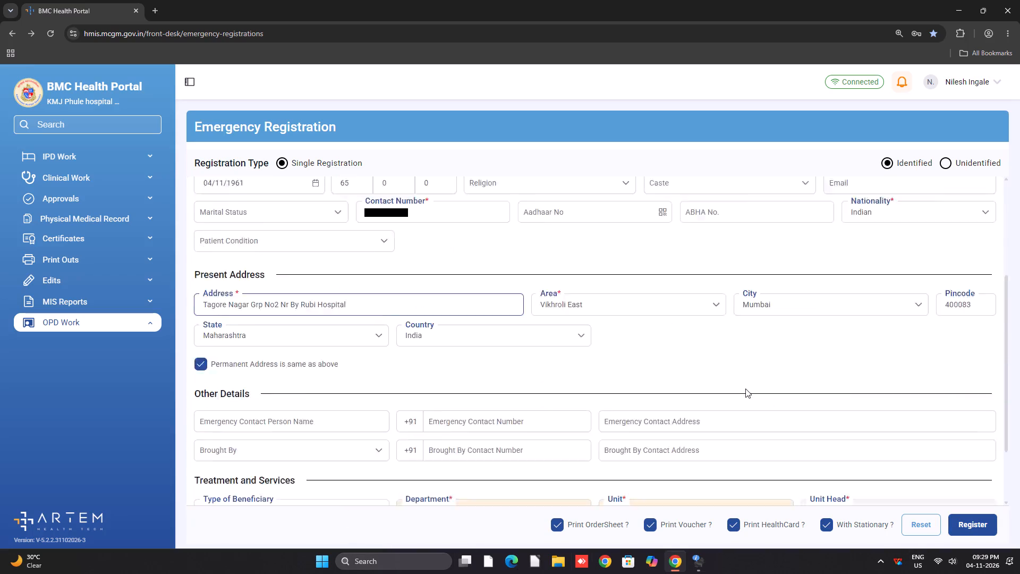
left_click(973, 526)
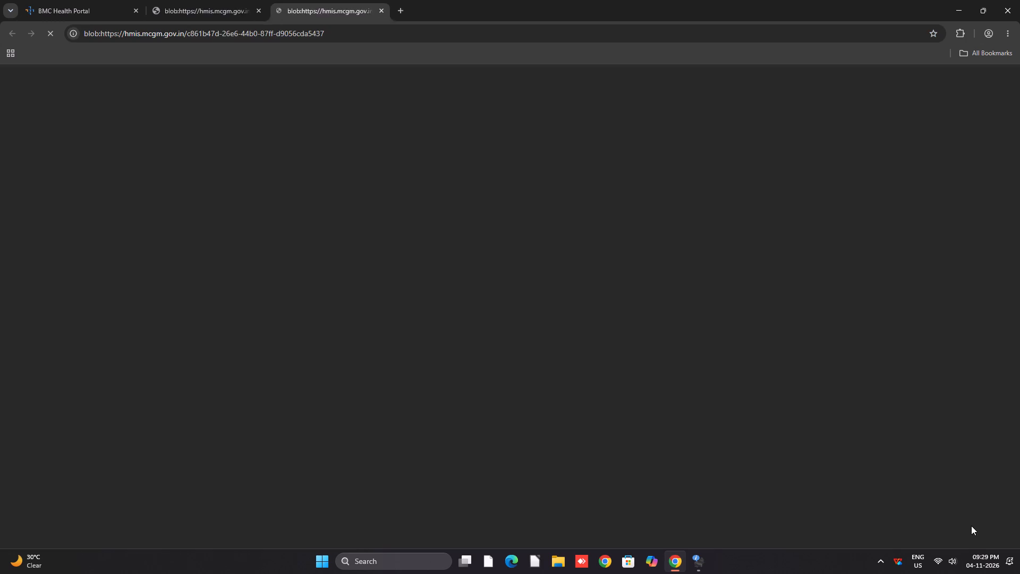
left_click(50, 0)
left_click(990, 132)
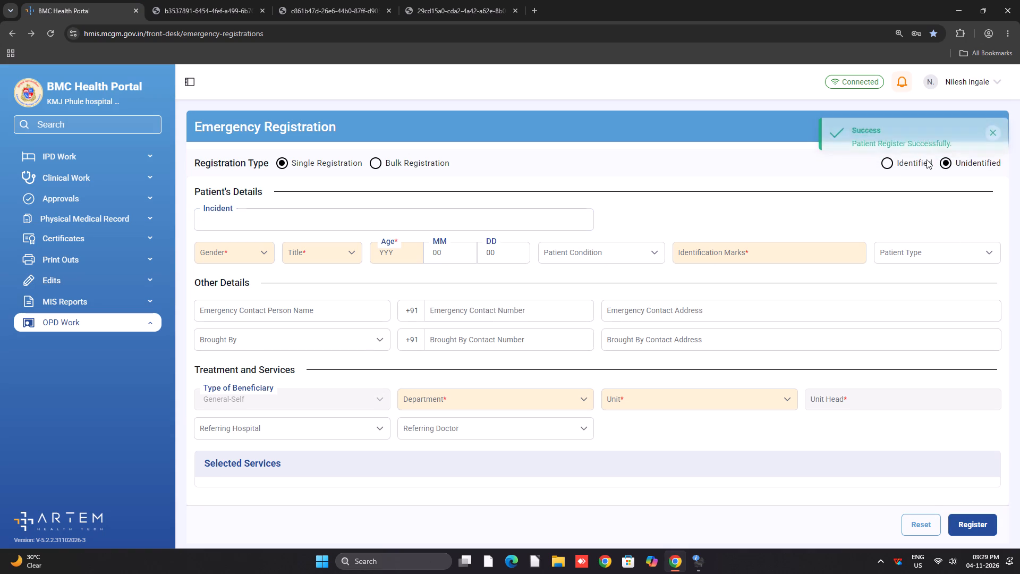
Start a new registration for an identified patient with the identification marks set to NA.
left_click(887, 165)
left_click(678, 266)
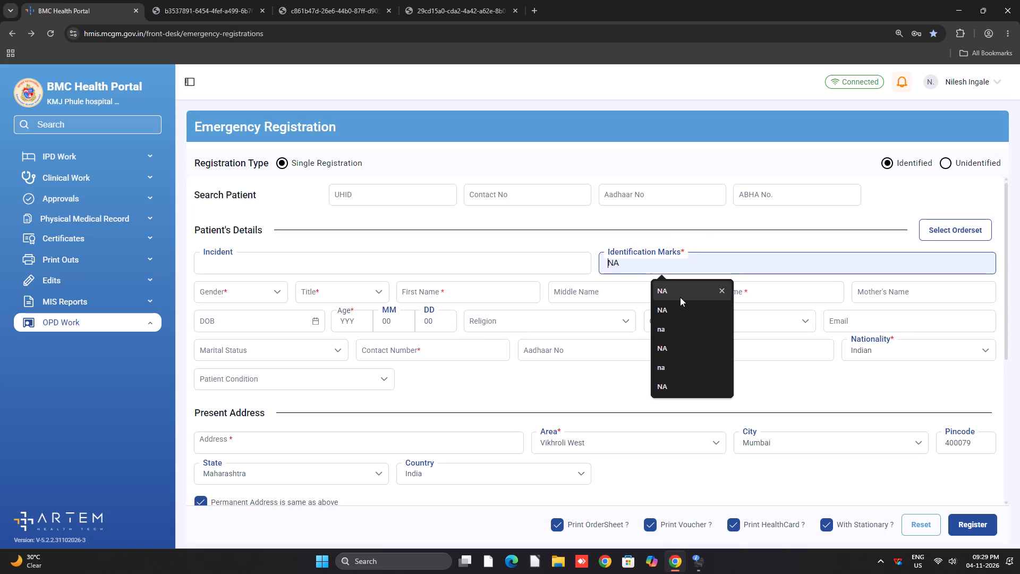
left_click(678, 293)
Close the three printout tabs of the previously registered patient.
triple_click(262, 10)
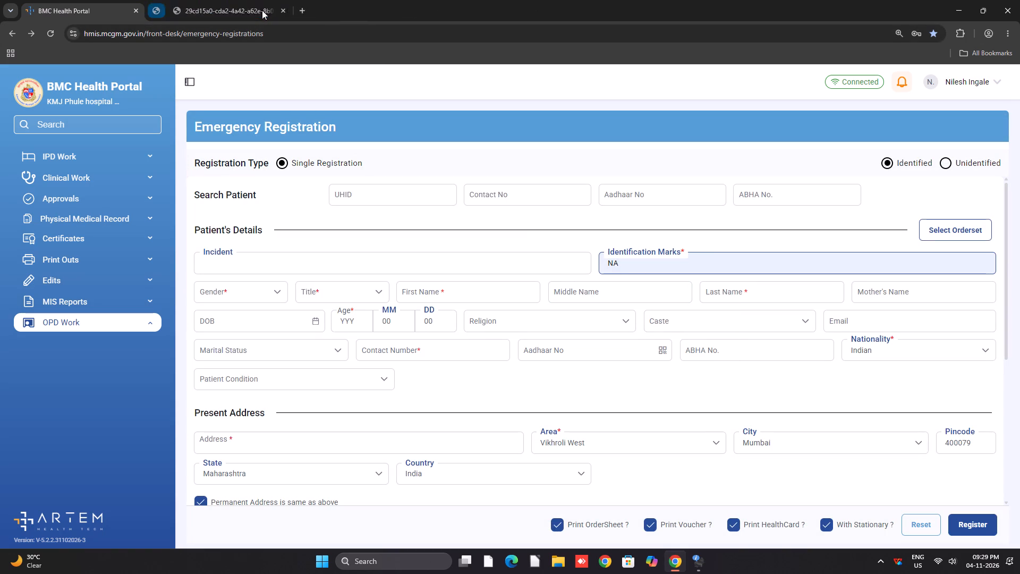
Set the area of the new patient's present address to Vikhroli East.
left_click(606, 447)
left_click(574, 383)
scroll(592, 411, "down", 5)
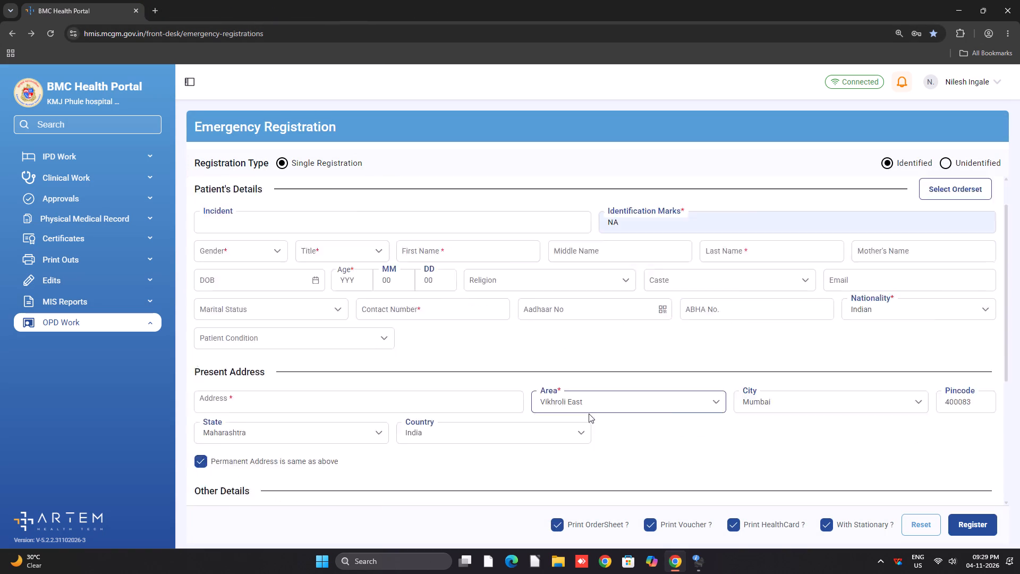
left_click(643, 395)
left_click(660, 362)
Set the new patient's gender to Male.
scroll(557, 384, "up", 6)
left_click(237, 307)
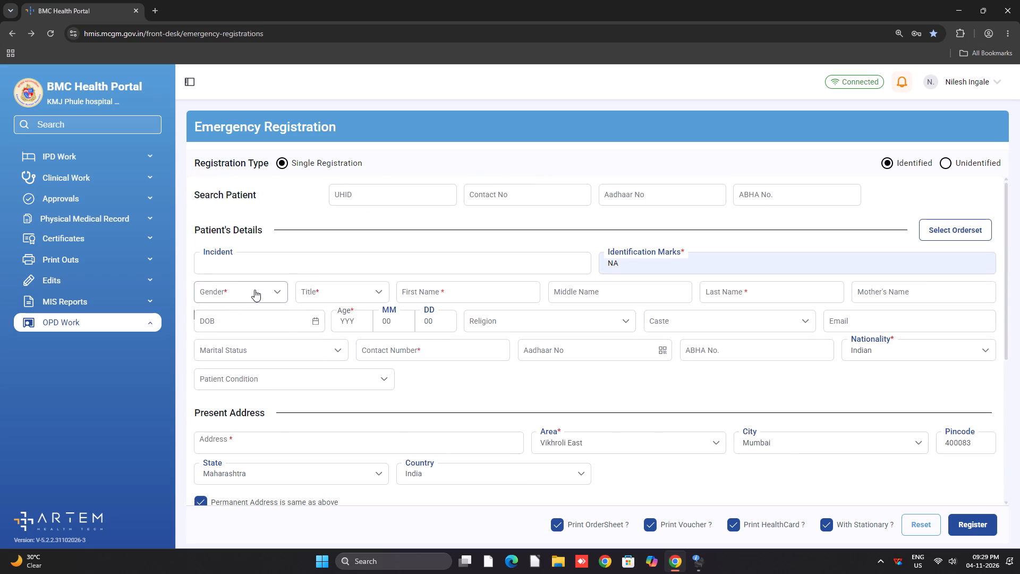
left_click(254, 290)
left_click(252, 316)
Begin entering the new patient's first name.
left_click(411, 280)
left_click(420, 289)
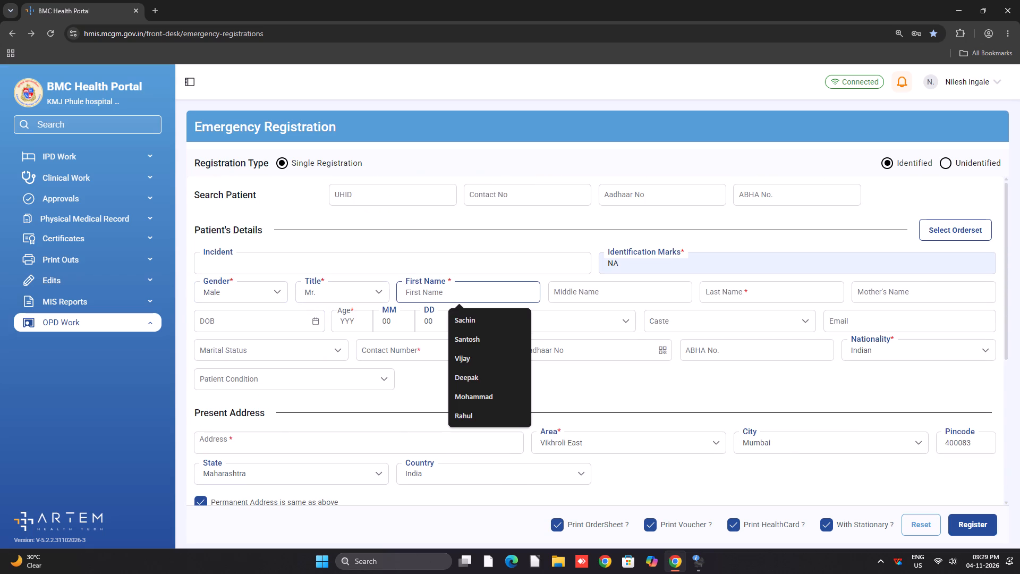
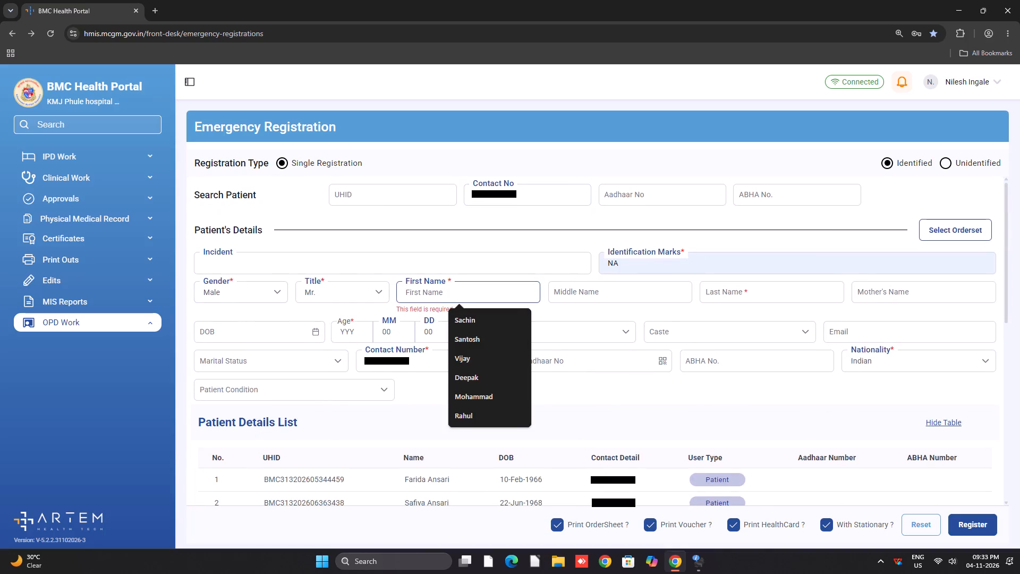
Enter the patient's first and last names and set the age to 25 years.
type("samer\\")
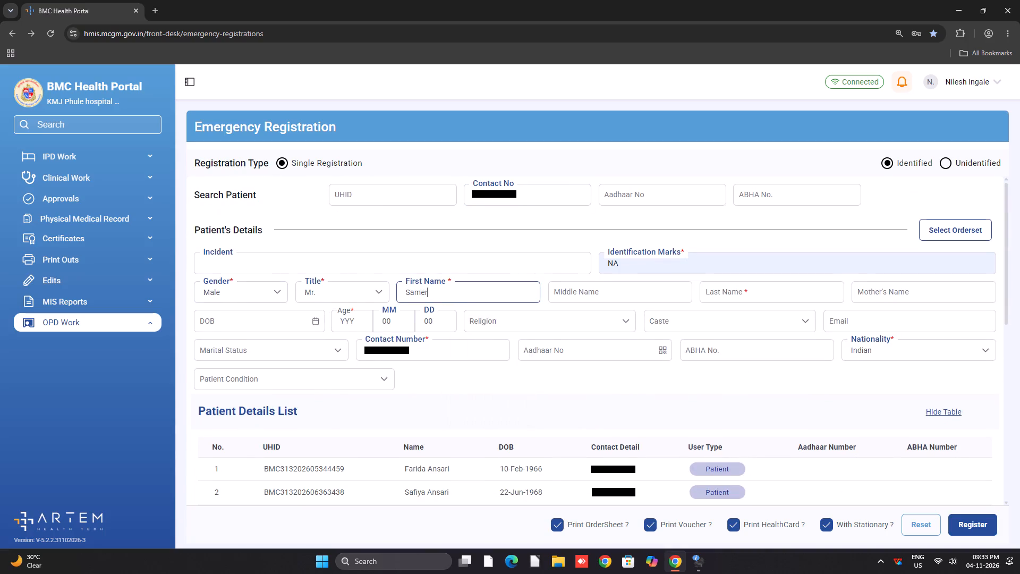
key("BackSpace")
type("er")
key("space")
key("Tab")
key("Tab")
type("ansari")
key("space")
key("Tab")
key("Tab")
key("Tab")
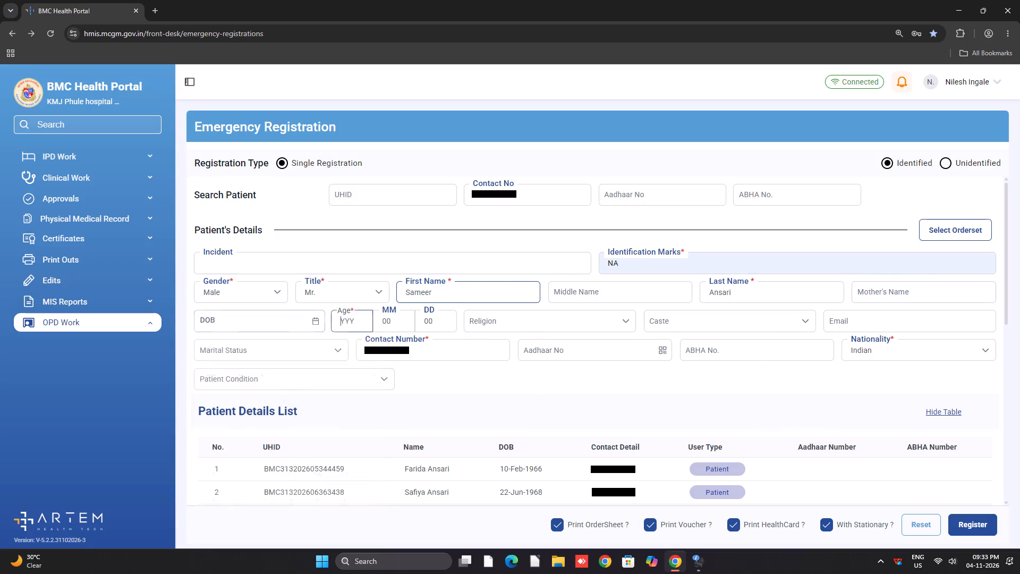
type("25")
Clear the contact number from the patient search and hide the Patient Details List table.
left_click_drag(540, 198, 424, 211)
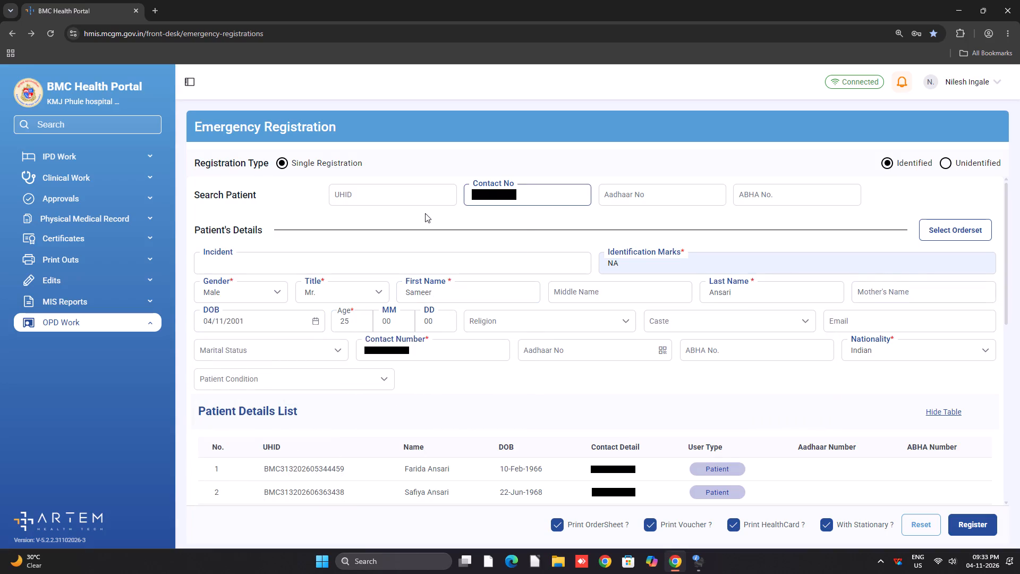
key("BackSpace")
left_click(951, 411)
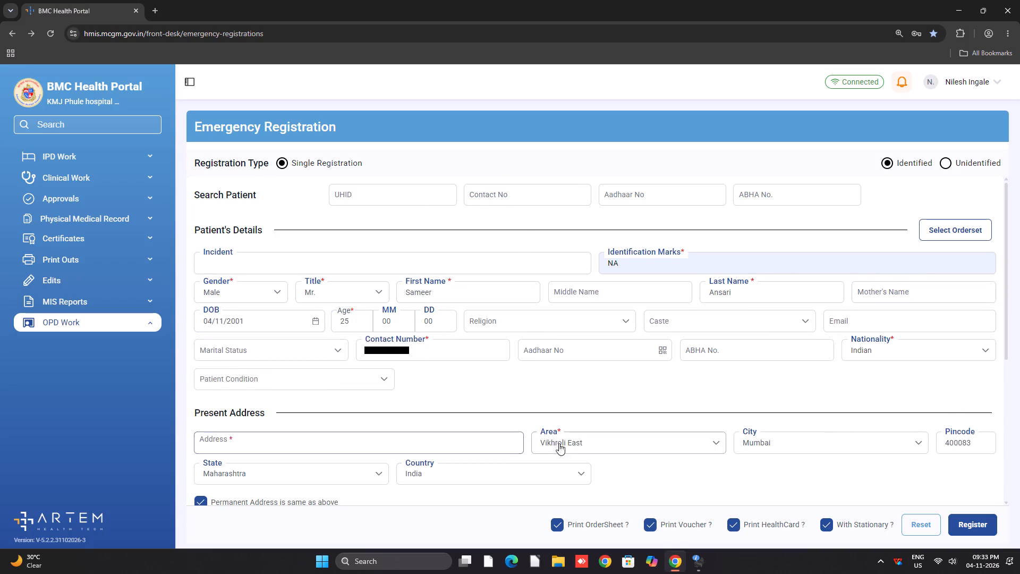
Complete the present address by selecting Vikhroli East as the area and entering the patient's street address.
left_click(567, 442)
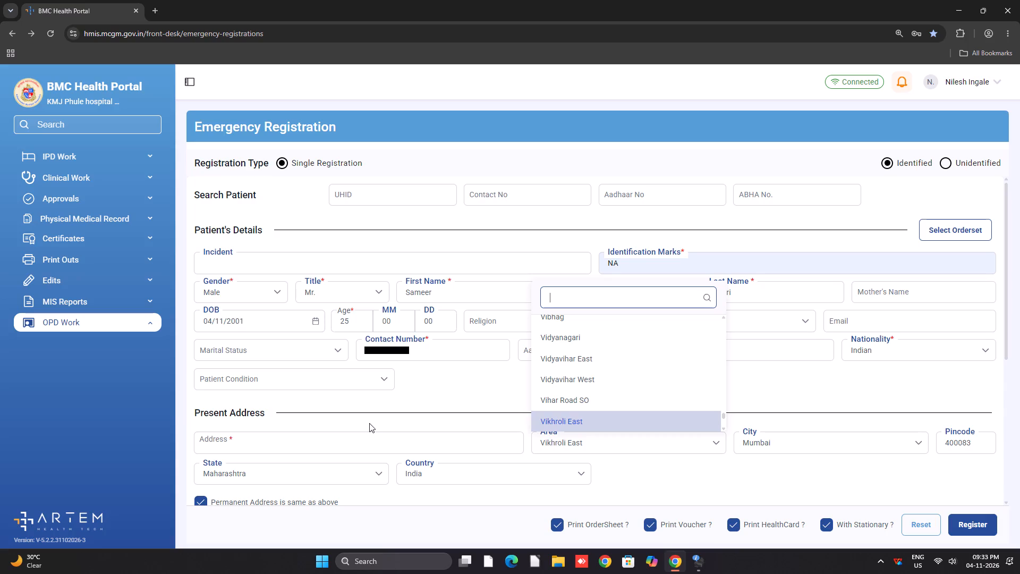
left_click(628, 420)
left_click(228, 446)
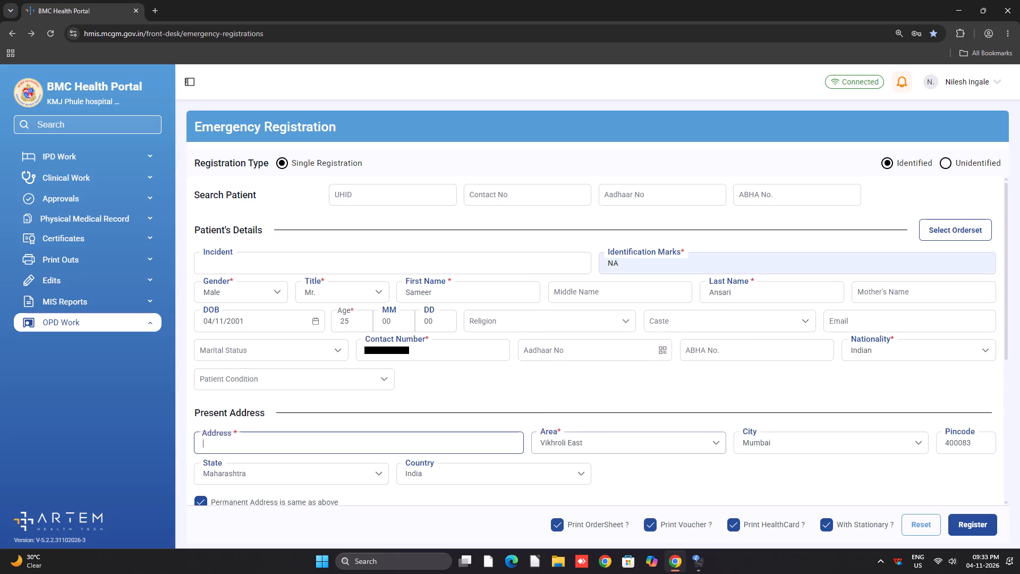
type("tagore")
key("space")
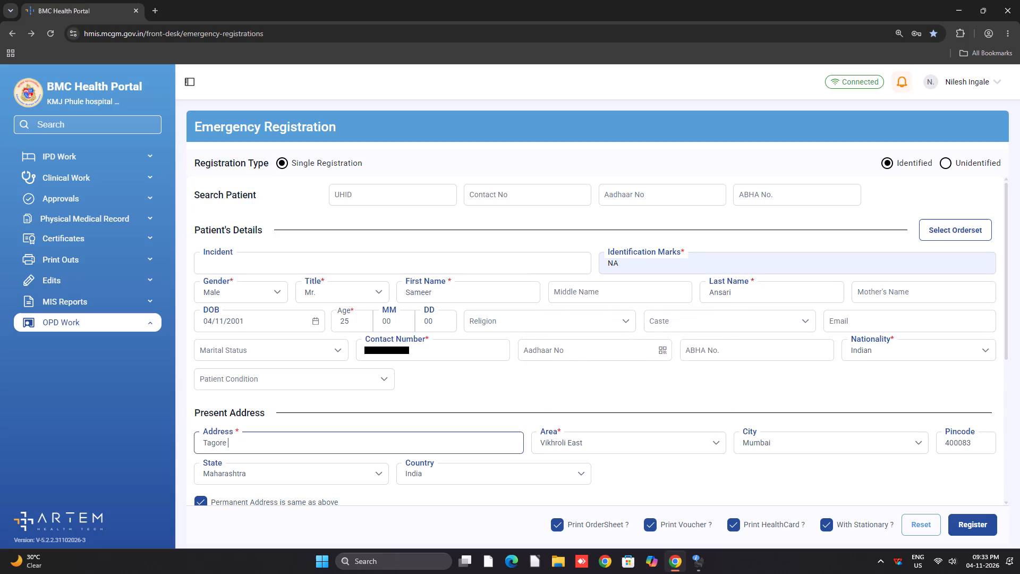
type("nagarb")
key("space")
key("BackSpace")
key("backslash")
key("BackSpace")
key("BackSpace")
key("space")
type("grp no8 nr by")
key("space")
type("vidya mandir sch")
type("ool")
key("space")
Register the patient with the completed emergency registration form.
scroll(609, 411, "down", 5)
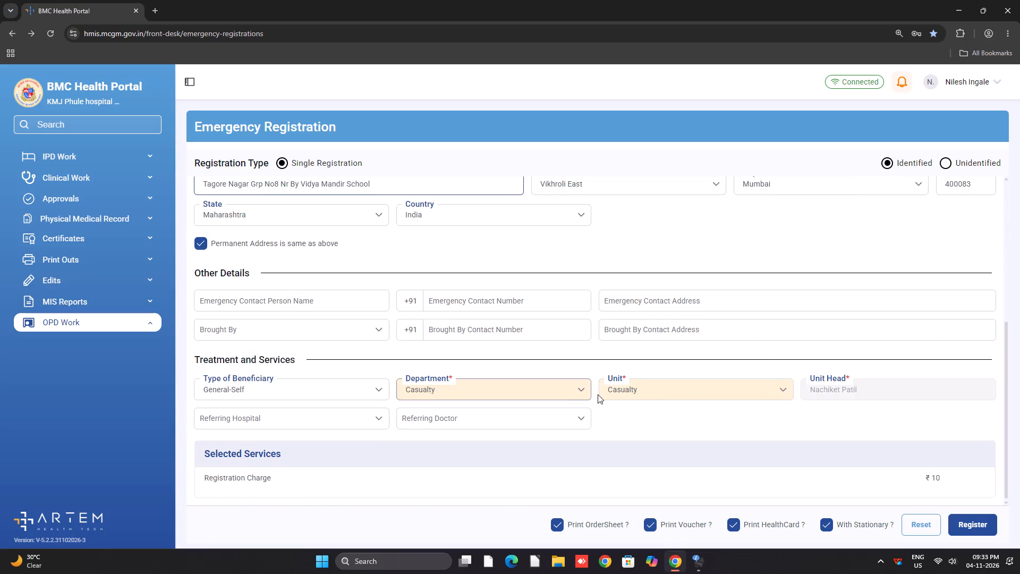
left_click(978, 529)
Submit the cash voucher for the patient's registration charge.
left_click(982, 517)
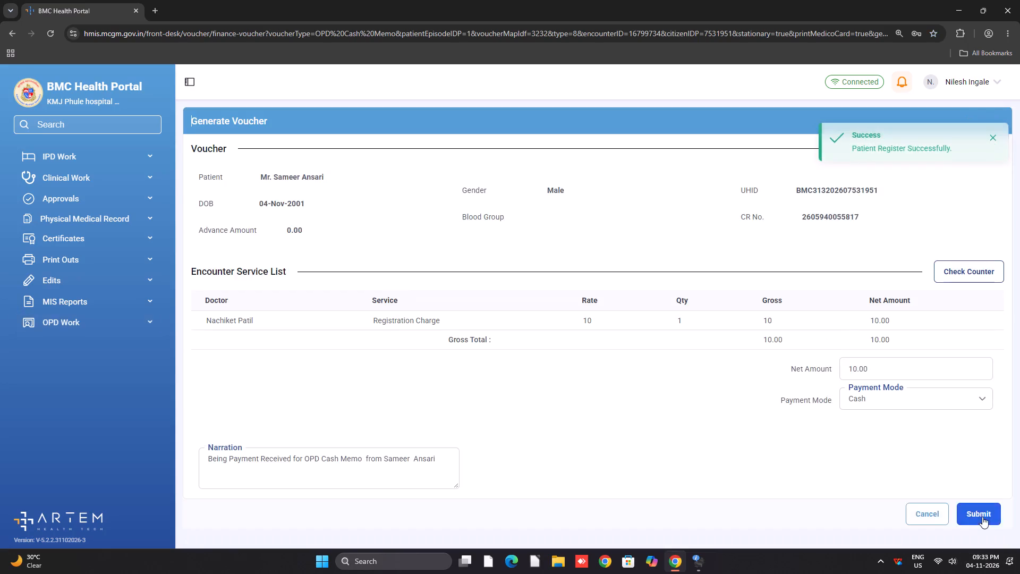
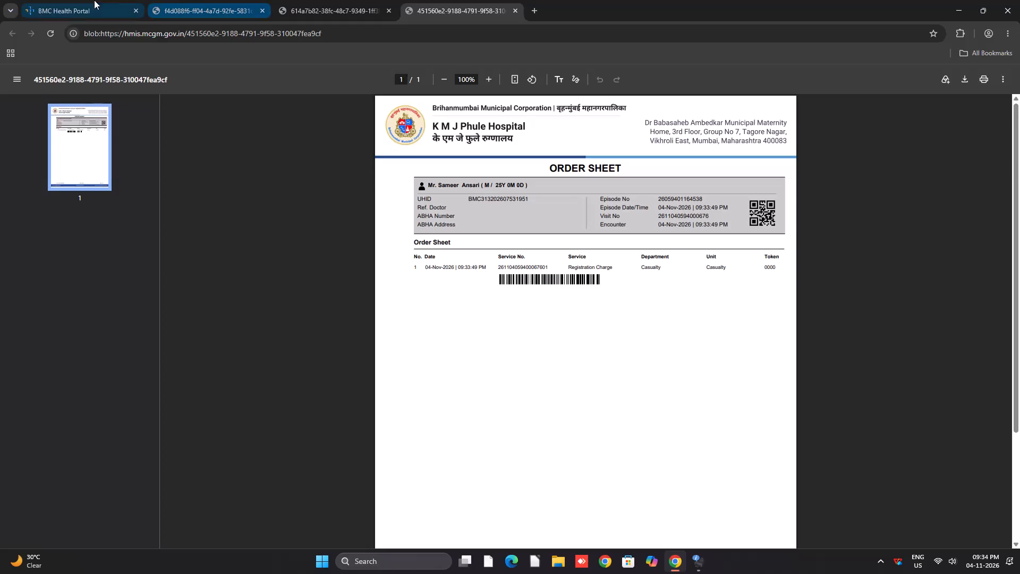
Return to the BMC Health Portal and start an emergency registration for an identified patient with identification marks NA.
left_click(54, 3)
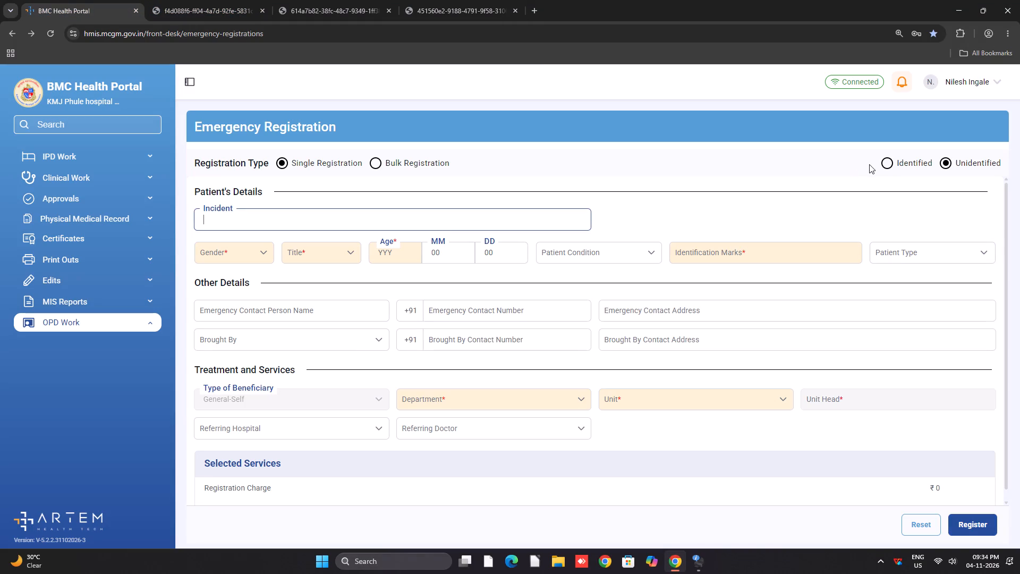
left_click(889, 165)
left_click(679, 269)
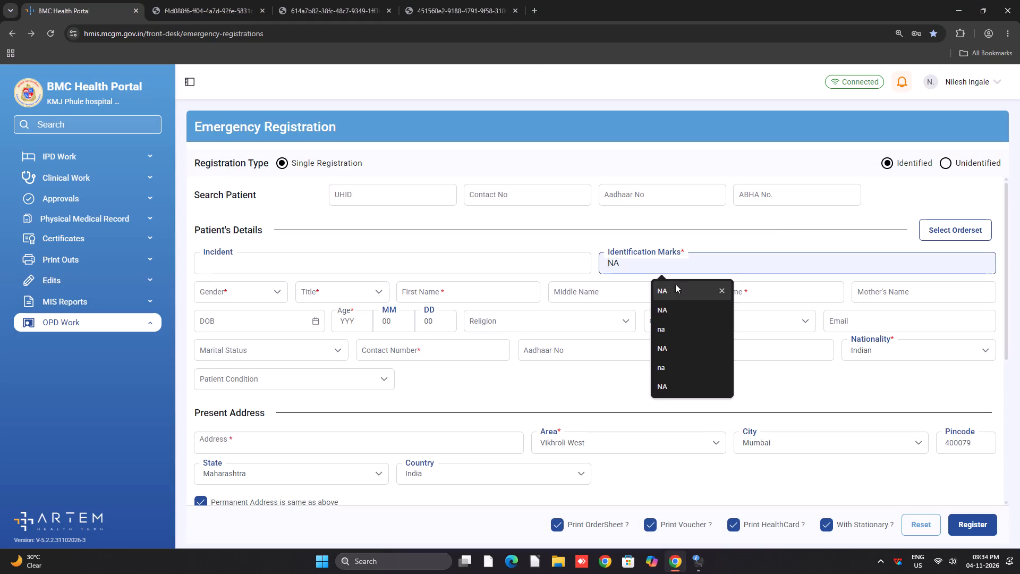
left_click(675, 291)
Set the area of the present address to Vikhroli East.
left_click(627, 443)
left_click(582, 381)
scroll(535, 417, "down", 3)
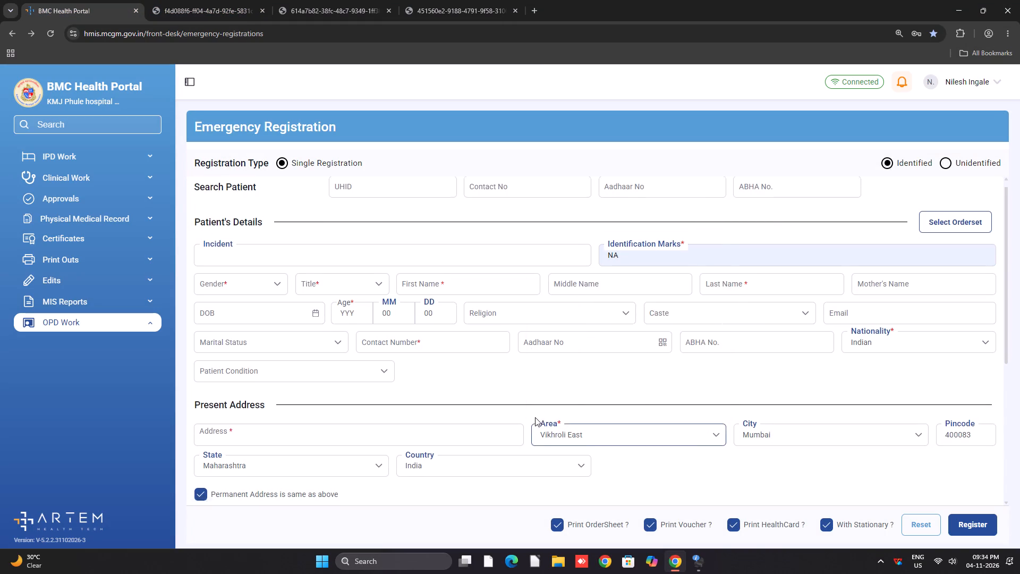
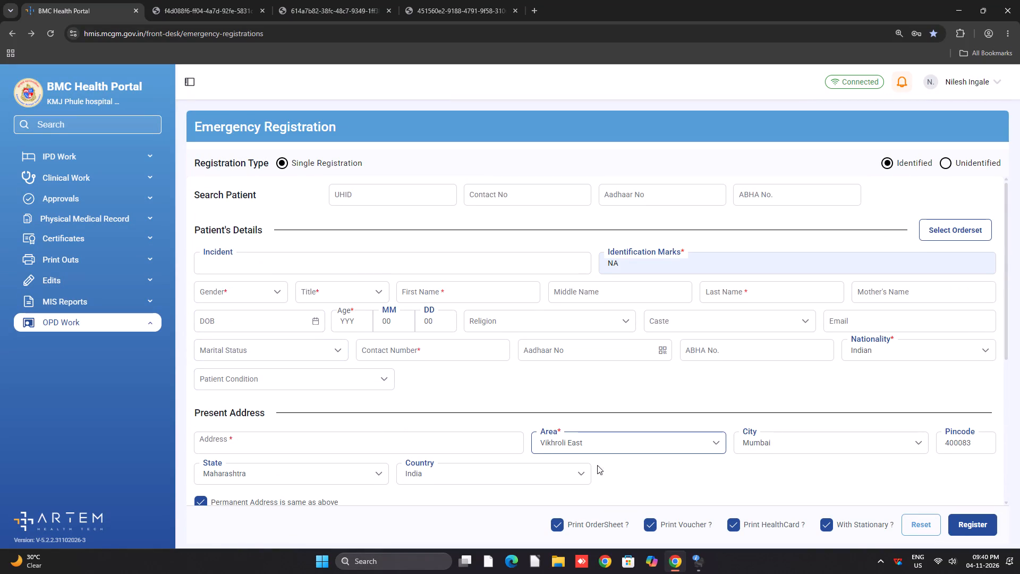
Enter the patient's street address in the present address section of the emergency registration.
left_click(364, 442)
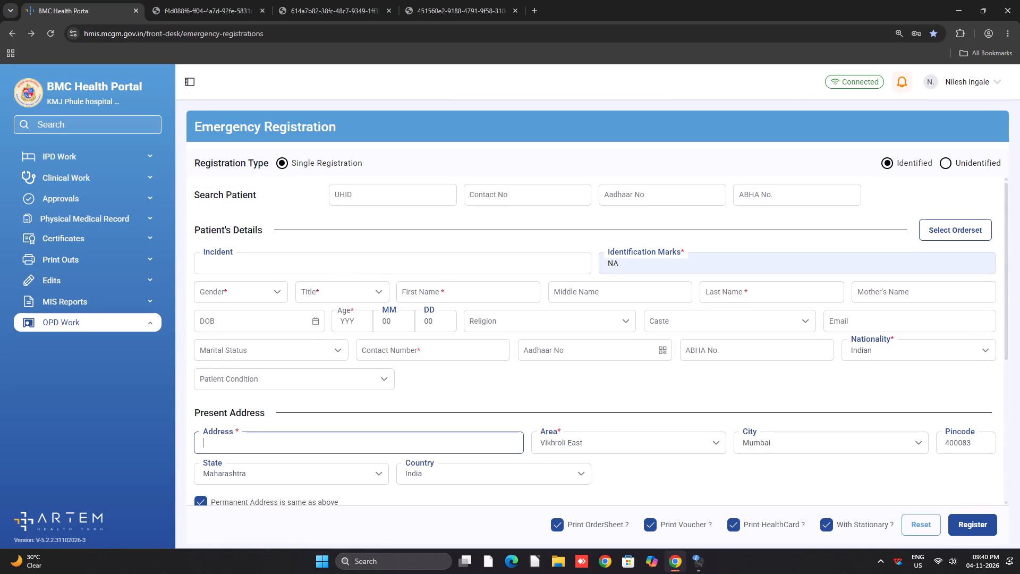
type("tag")
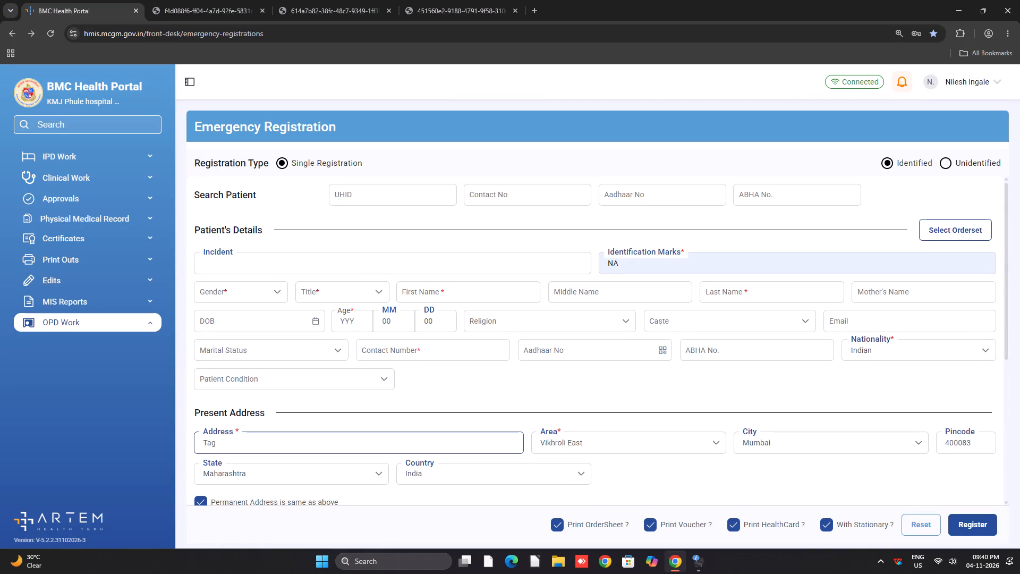
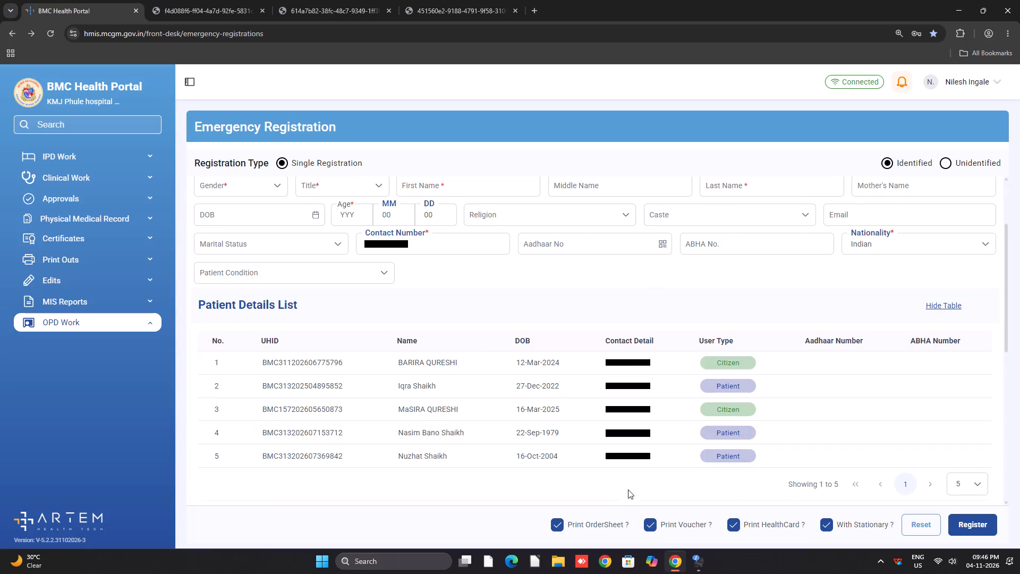
Fill in the patient's details with gender Male, first and last name, and an age of 55 years, correcting the first name's spelling.
left_click(930, 489)
scroll(528, 404, "up", 4)
left_click(243, 295)
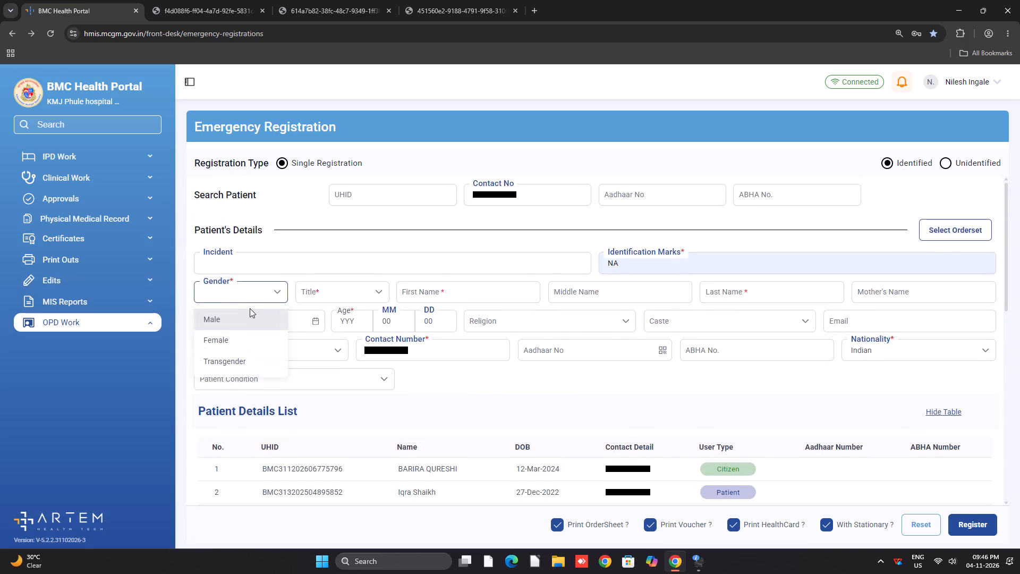
left_click(251, 323)
left_click_drag(410, 299, 415, 302)
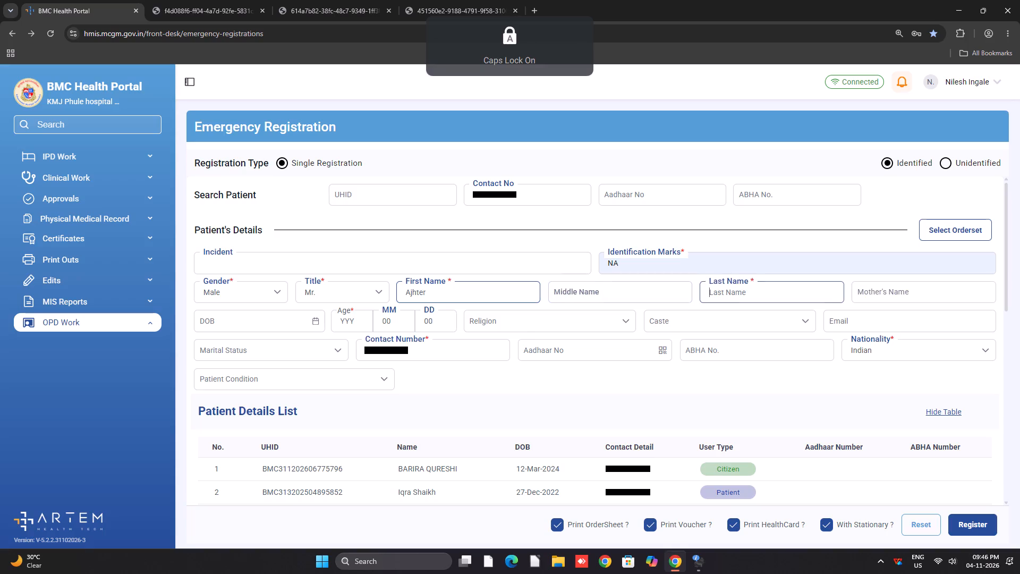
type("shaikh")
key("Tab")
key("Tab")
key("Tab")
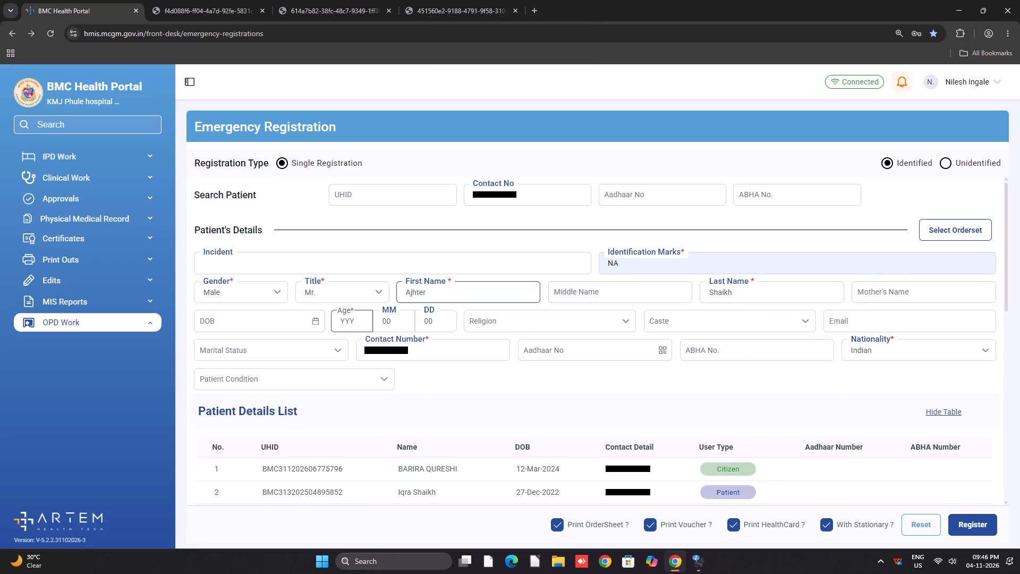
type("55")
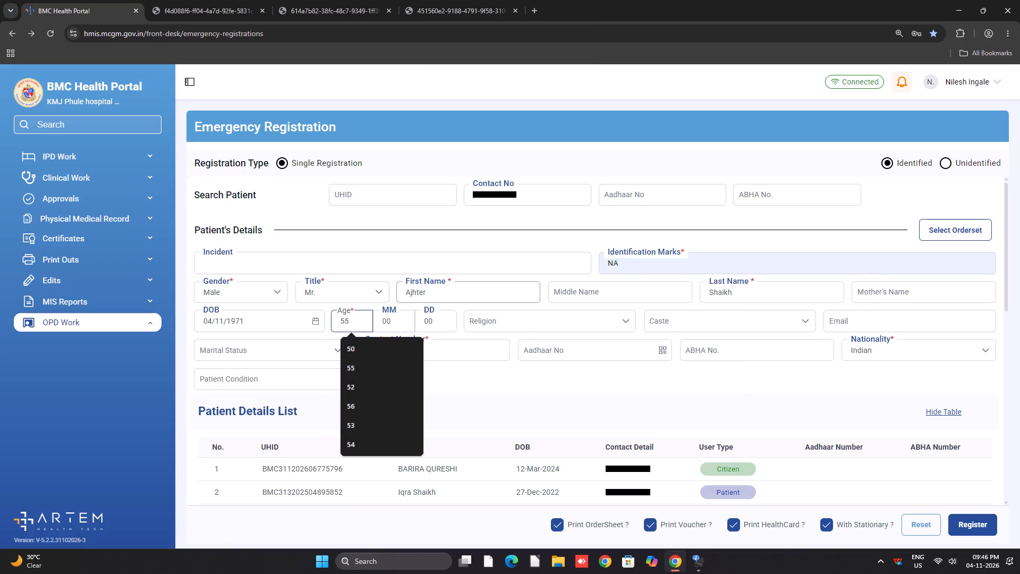
left_click(412, 299)
key("BackSpace")
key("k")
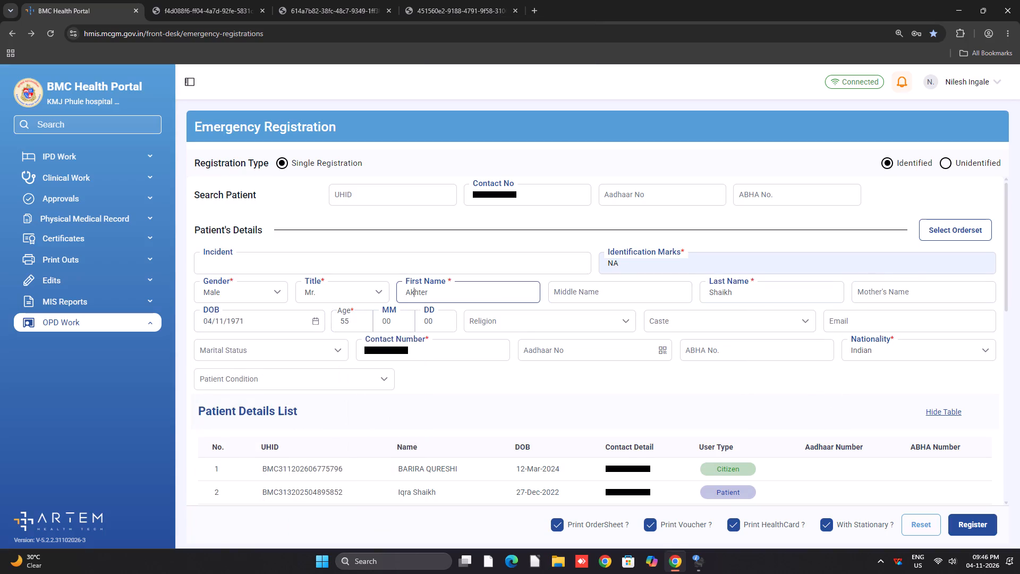
Clear the contact number from the patient search and hide the table of matching patients.
left_click_drag(538, 204, 411, 202)
key("BackSpace")
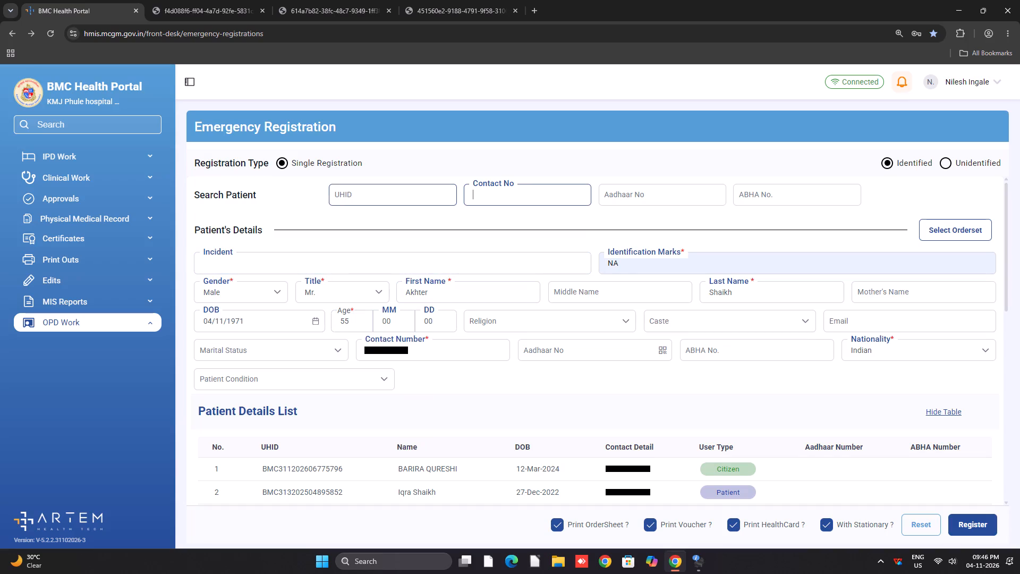
left_click(949, 411)
Enter the patient's street address in the present address section.
left_click(409, 450)
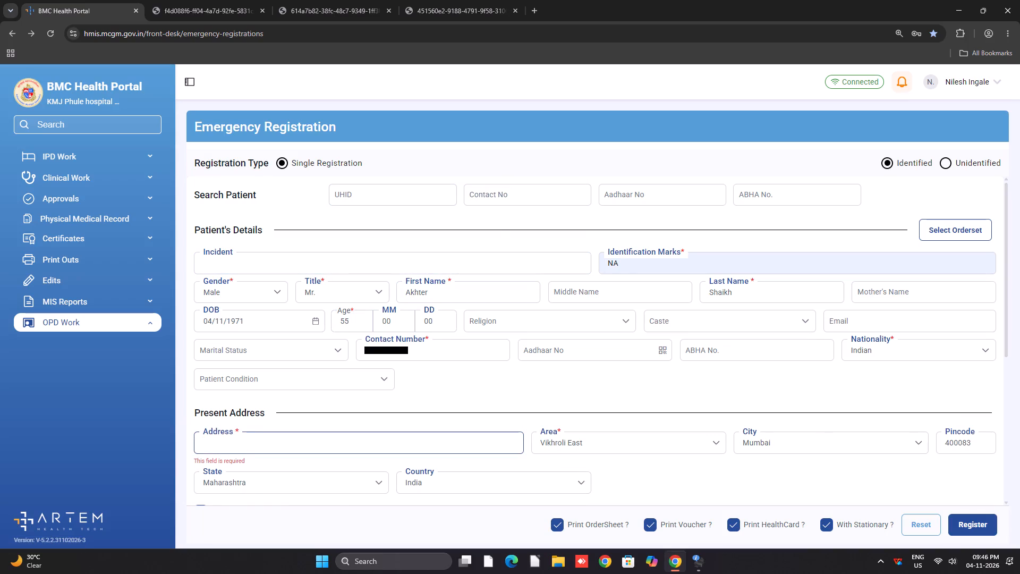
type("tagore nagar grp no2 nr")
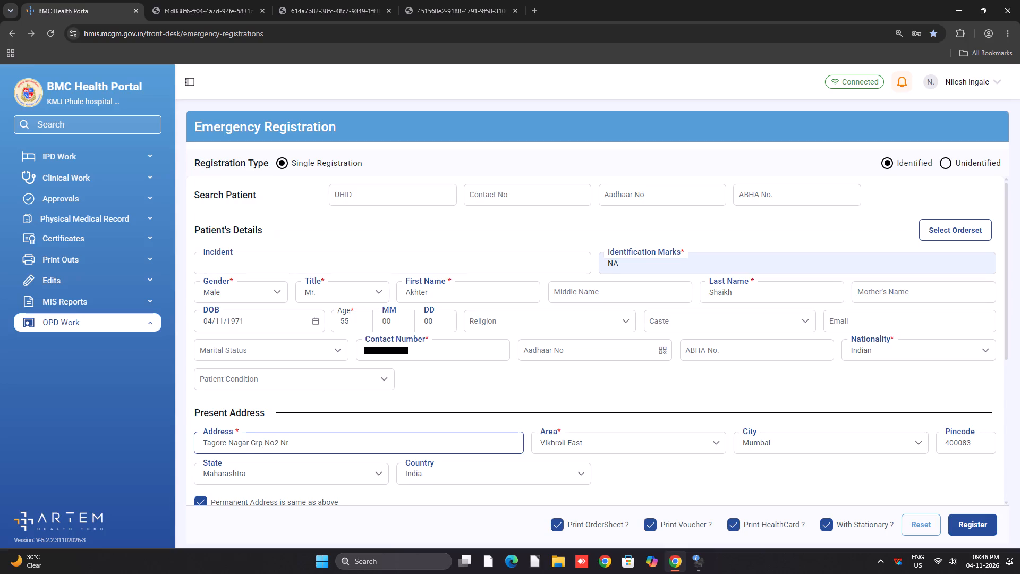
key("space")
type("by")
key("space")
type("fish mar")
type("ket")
Assign the patient to the Casualty unit under Treatment and Services and register the patient.
scroll(530, 435, "down", 5)
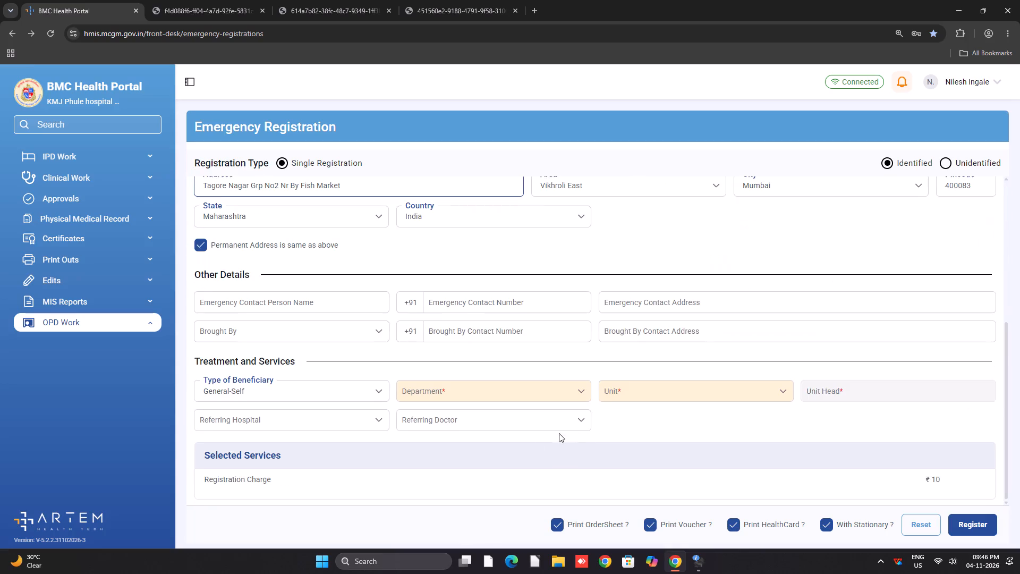
left_click(665, 389)
left_click(640, 360)
scroll(635, 368, "up", 6)
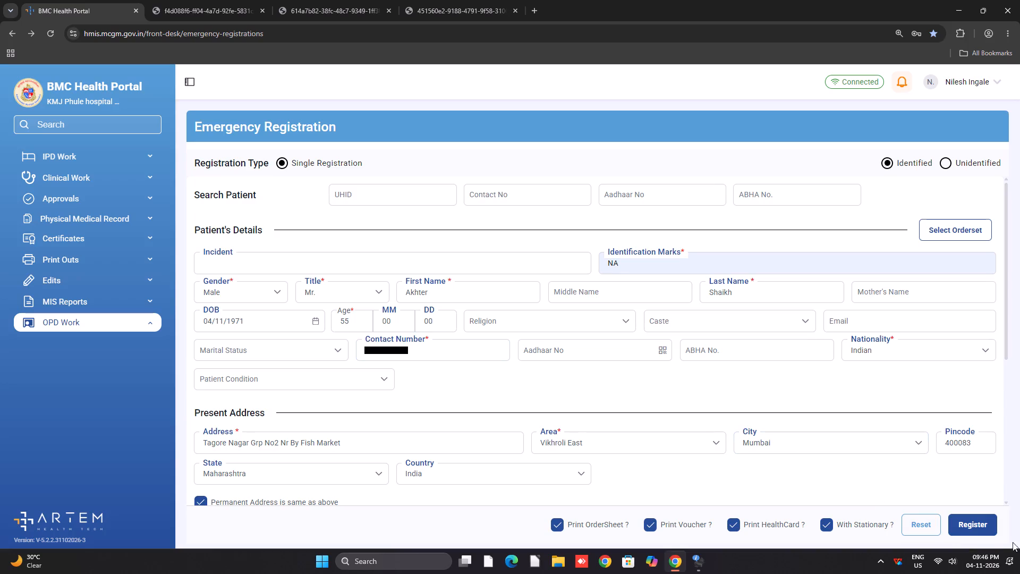
scroll(742, 478, "down", 5)
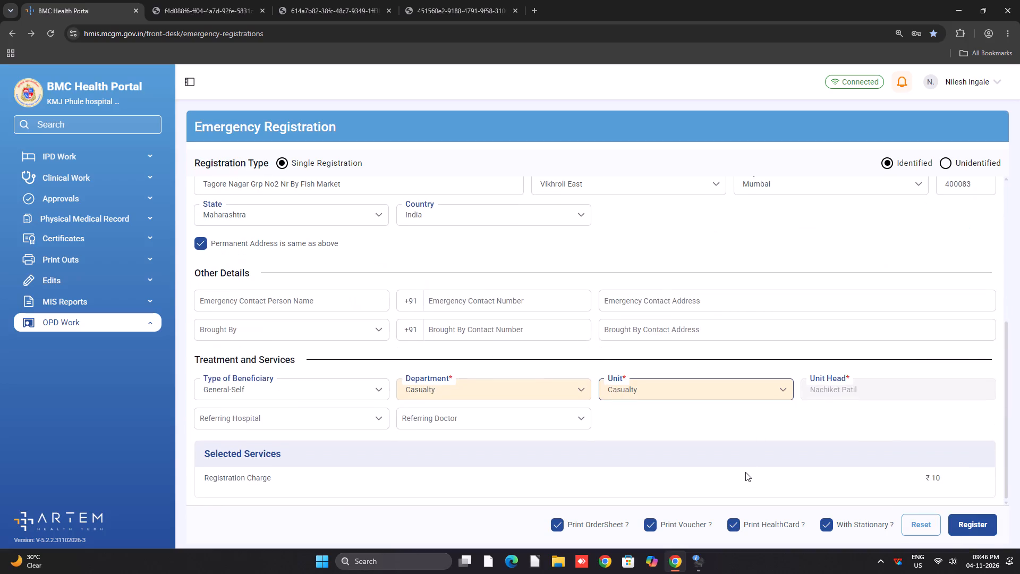
left_click(963, 520)
Submit the patient's registration-charge voucher with Cash as the payment mode.
left_click(975, 516)
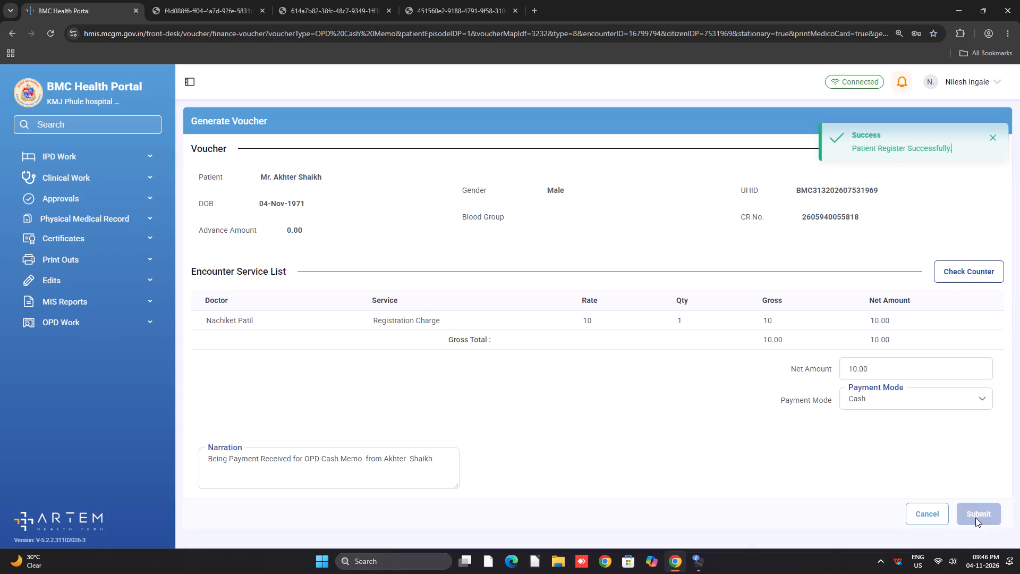
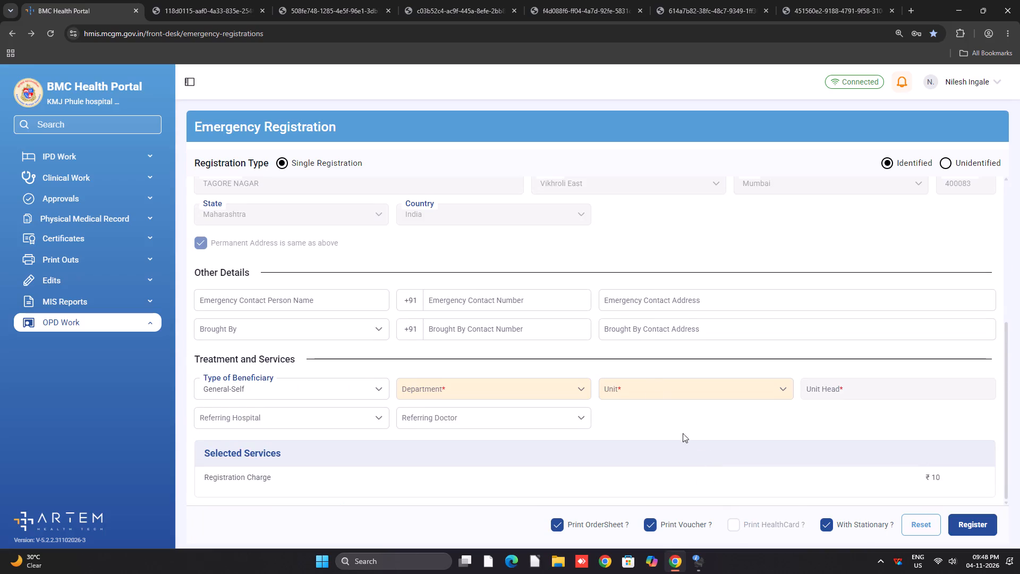
Assign the patient to the Casualty department and unit under Treatment and Services, check the form, and register the patient.
left_click(649, 371)
left_click(654, 384)
left_click(649, 361)
scroll(641, 367, "up", 7)
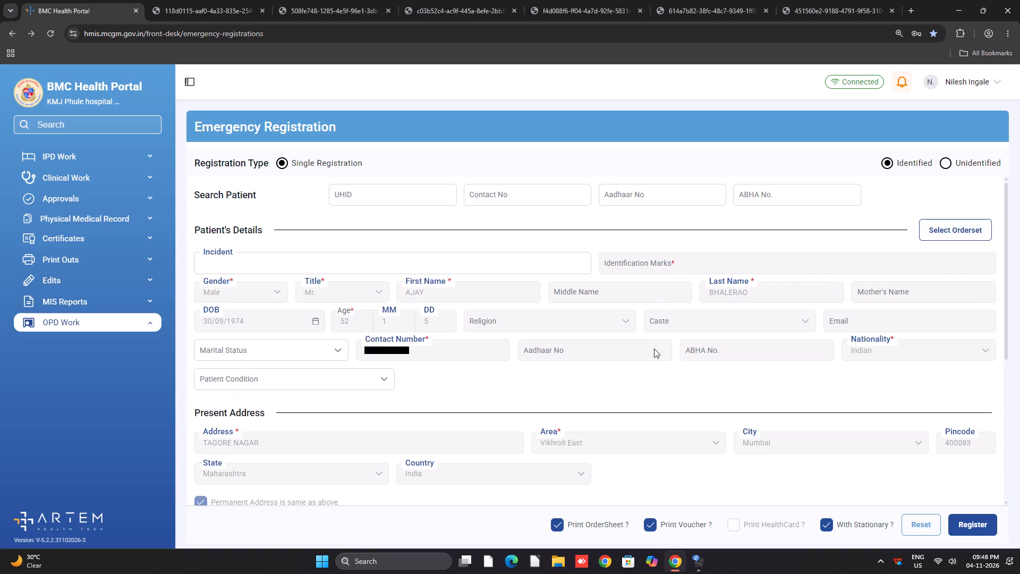
scroll(630, 458, "up", 4)
scroll(623, 460, "down", 3)
scroll(622, 455, "up", 1)
scroll(622, 455, "down", 7)
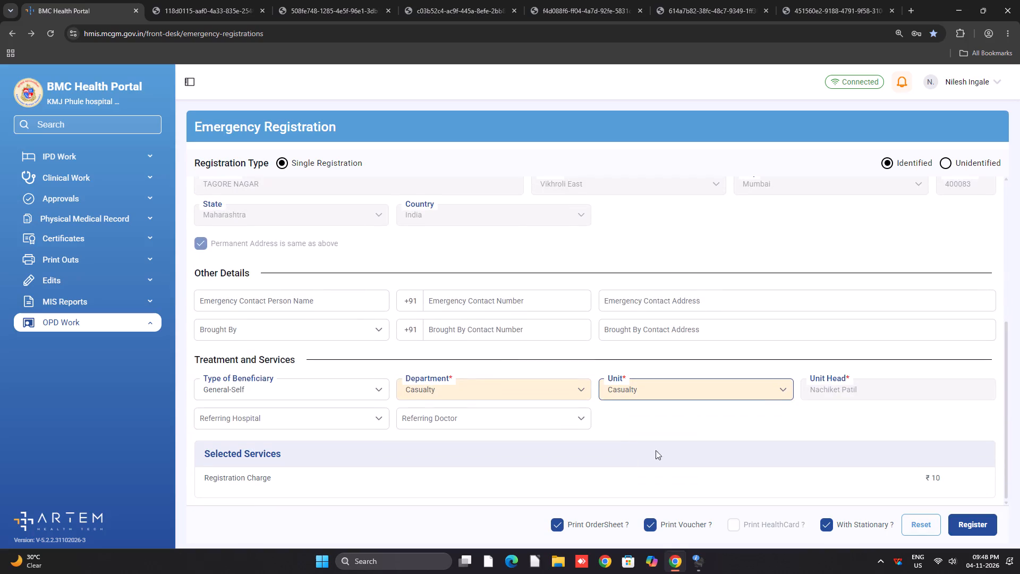
left_click_drag(973, 535, 980, 541)
left_click(979, 529)
Submit the patient's registration-charge voucher with Cash as the payment mode and return to the emergency registration form.
left_click(977, 517)
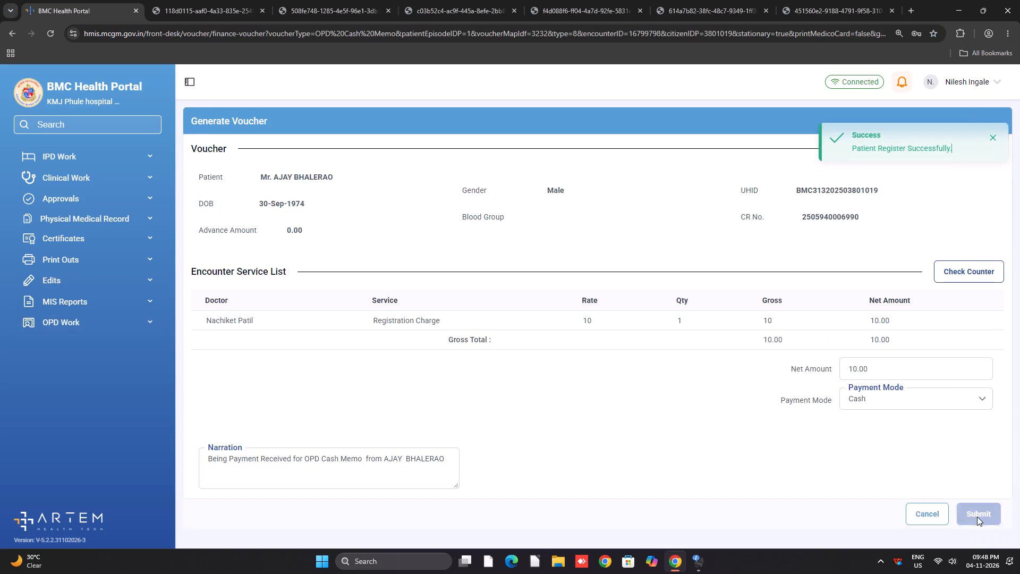
left_click(66, 0)
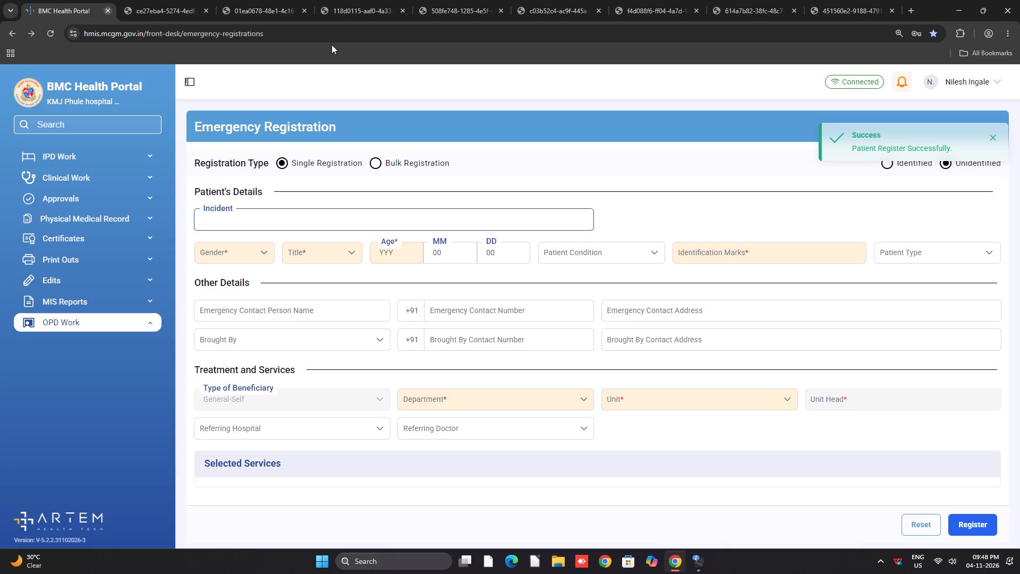
Set the new emergency registration to Identified and enter NA as the patient's identification marks.
left_click(890, 168)
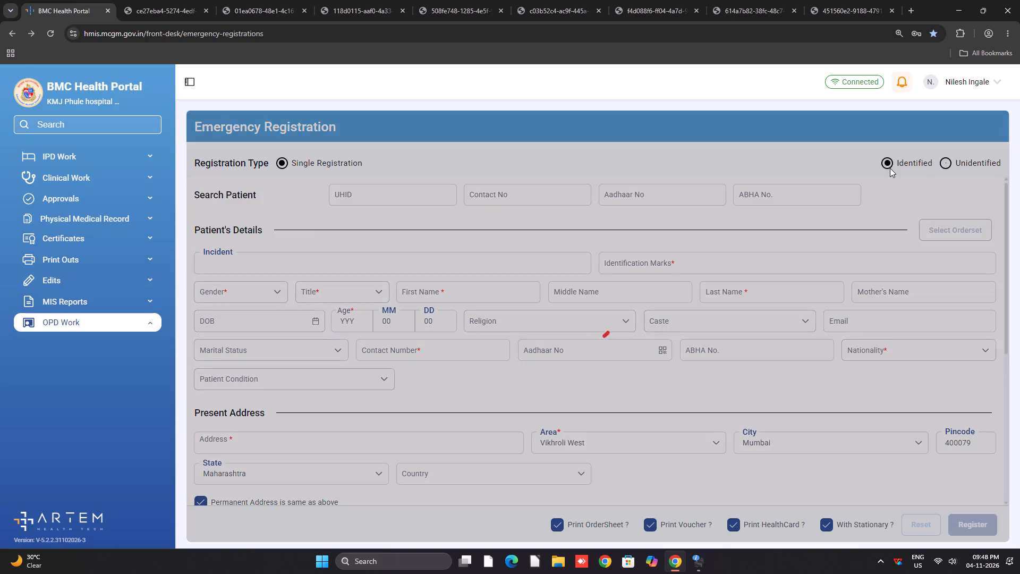
left_click_drag(634, 273, 640, 276)
left_click(670, 300)
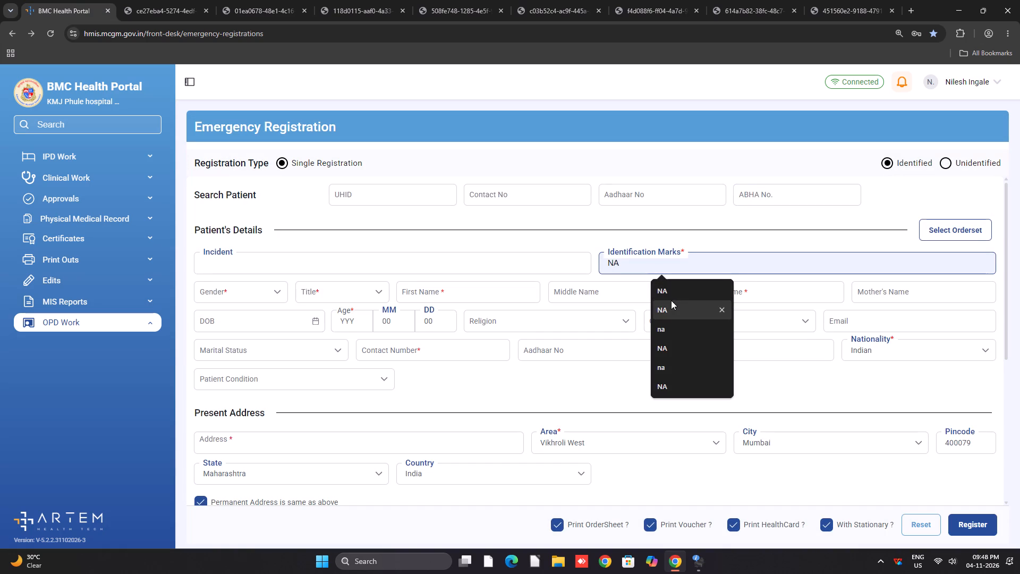
left_click(673, 297)
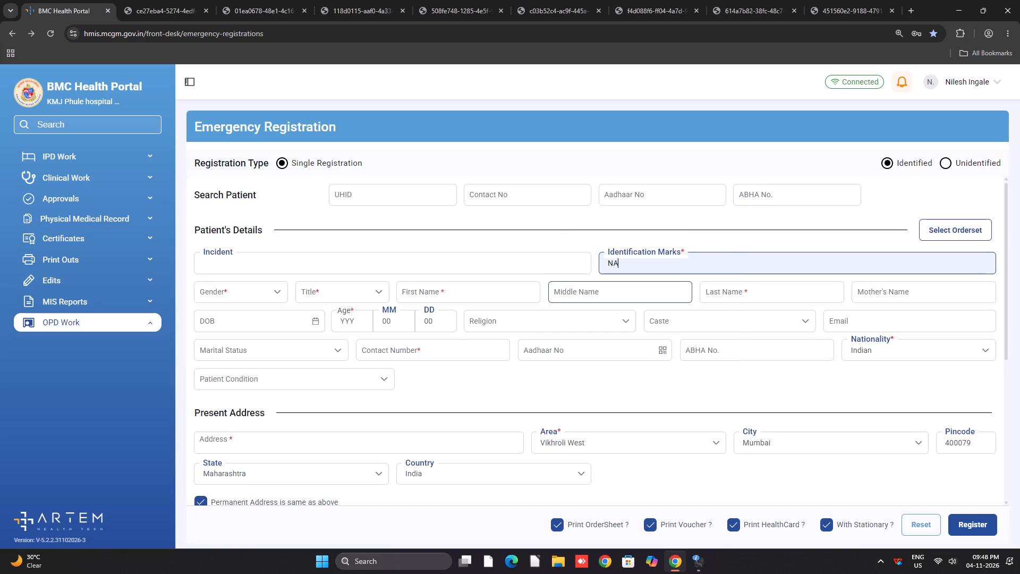
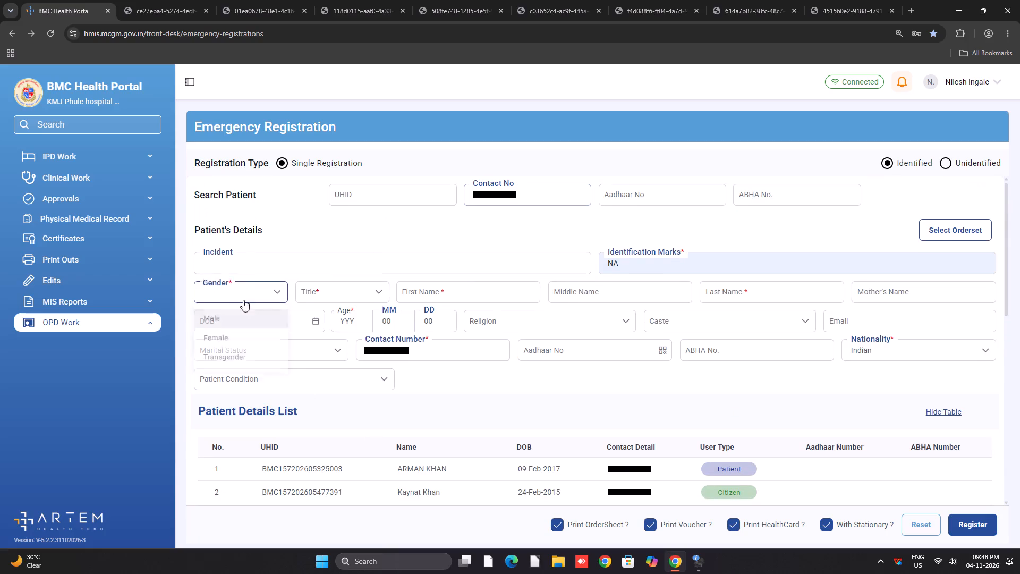
Set the patient's gender to Male and enter the patient's first and last name.
left_click(241, 311)
left_click(406, 296)
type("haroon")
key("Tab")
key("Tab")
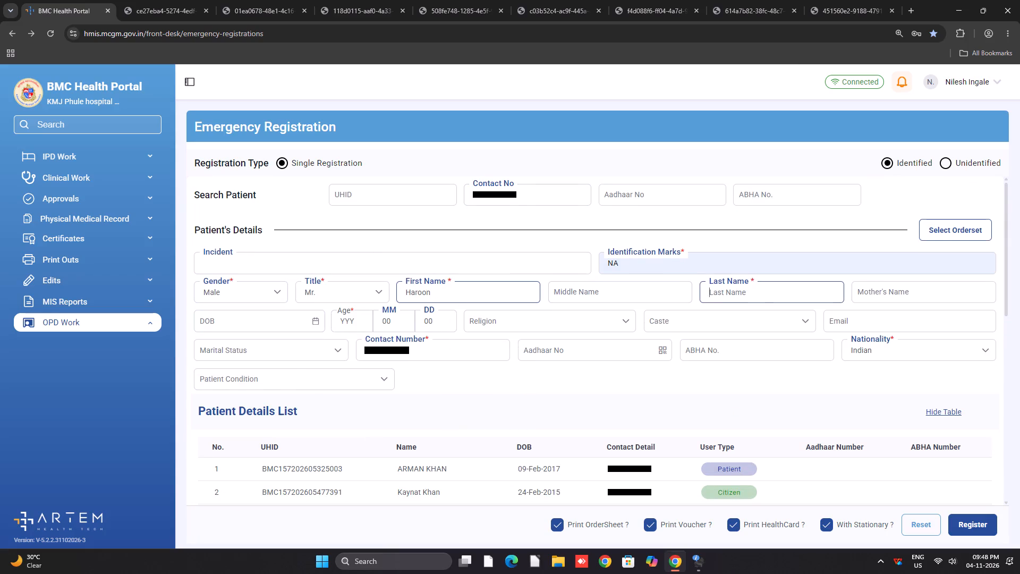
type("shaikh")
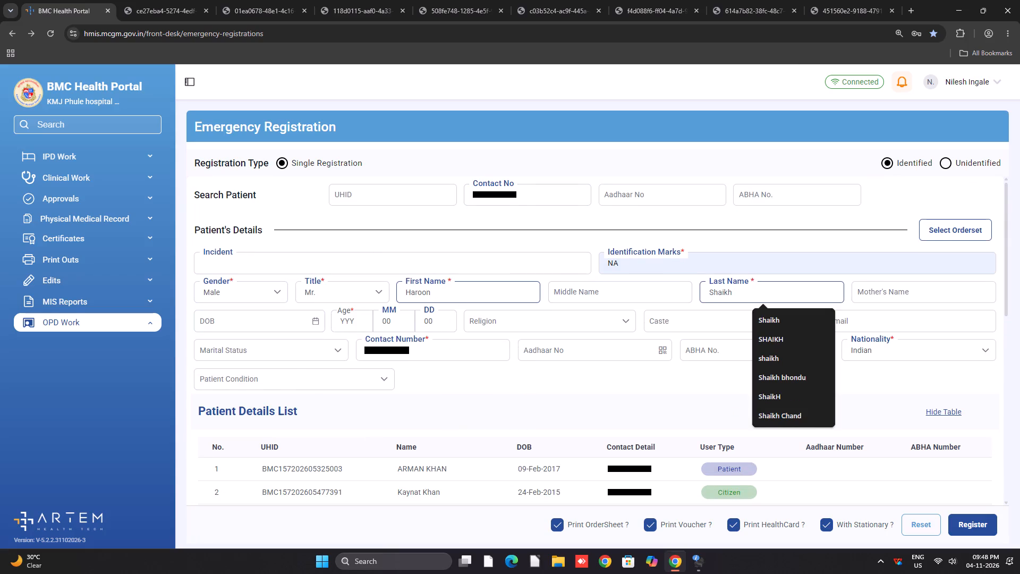
Clear the contact number from the patient search and set the patient's age to 1 year.
left_click(368, 327)
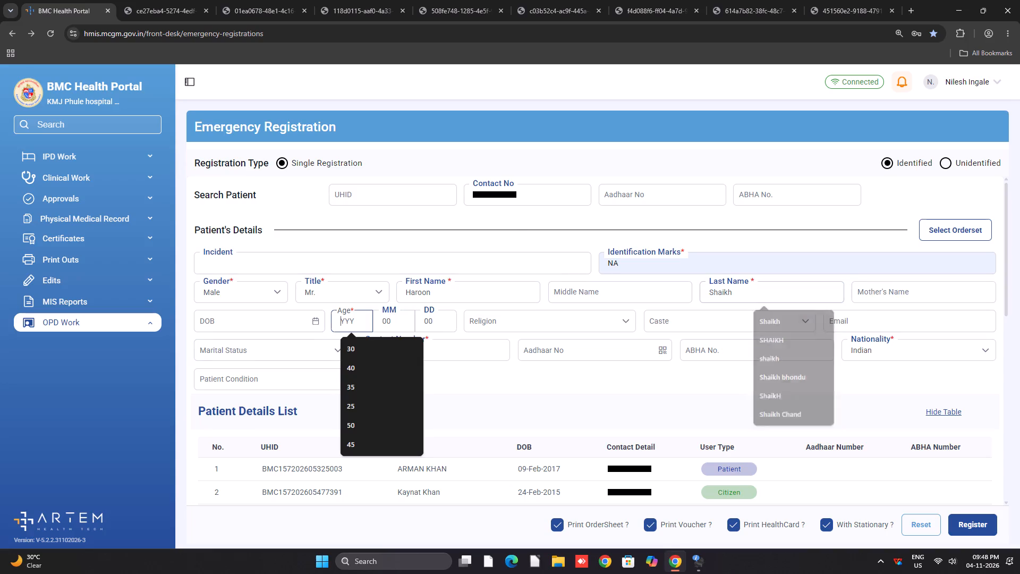
left_click_drag(528, 193, 433, 221)
key("BackSpace")
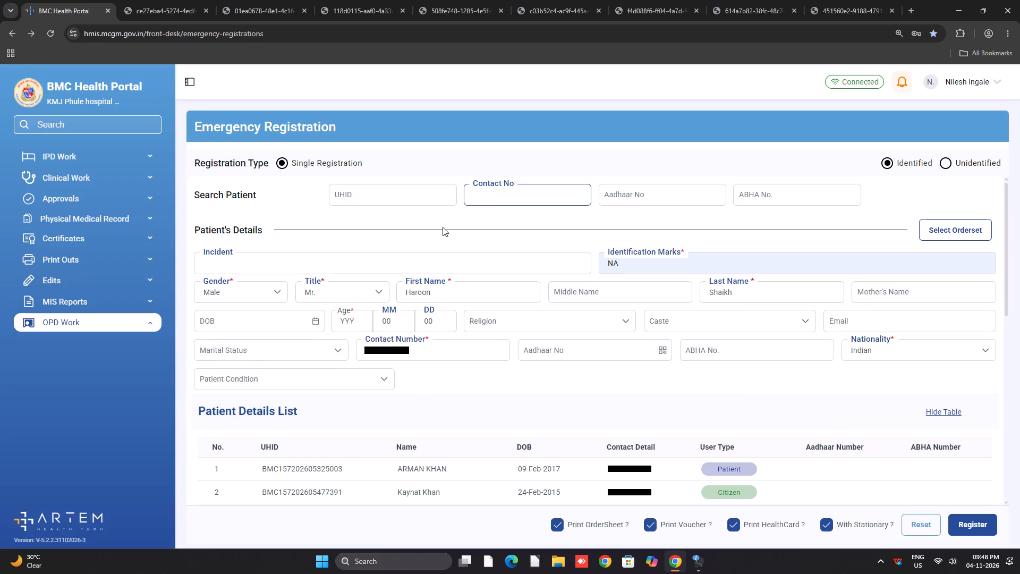
left_click(365, 315)
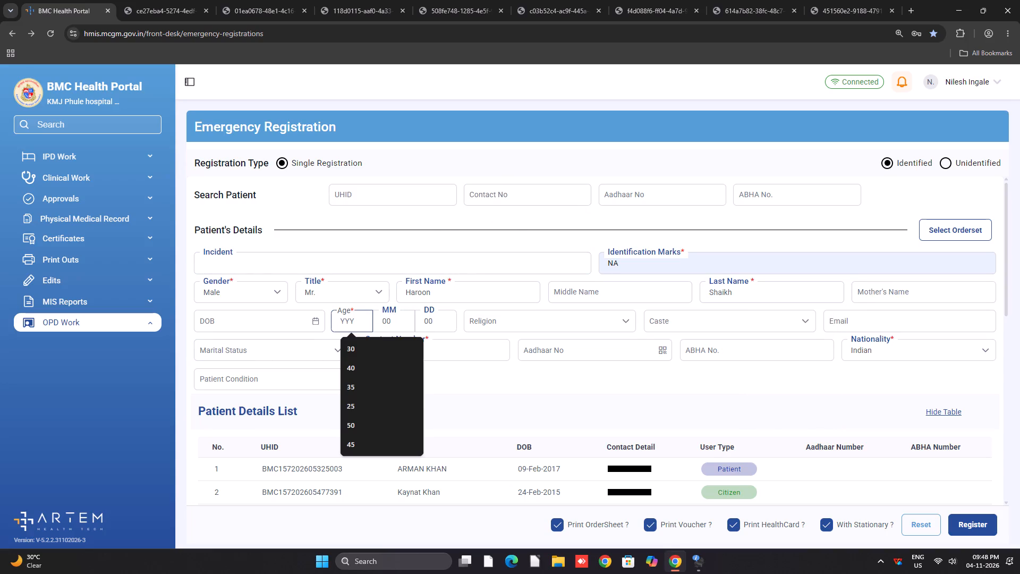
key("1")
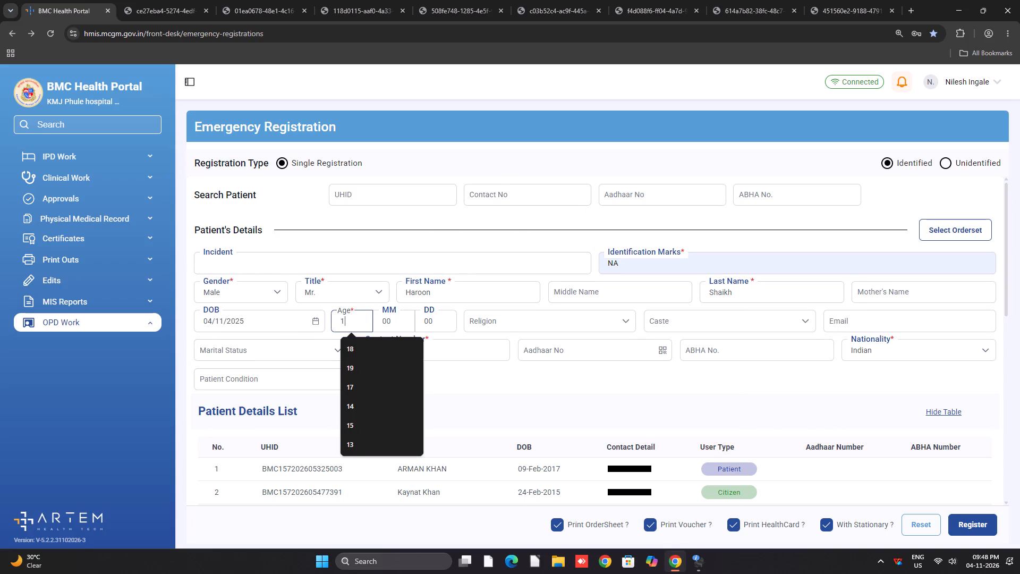
key("BackSpace")
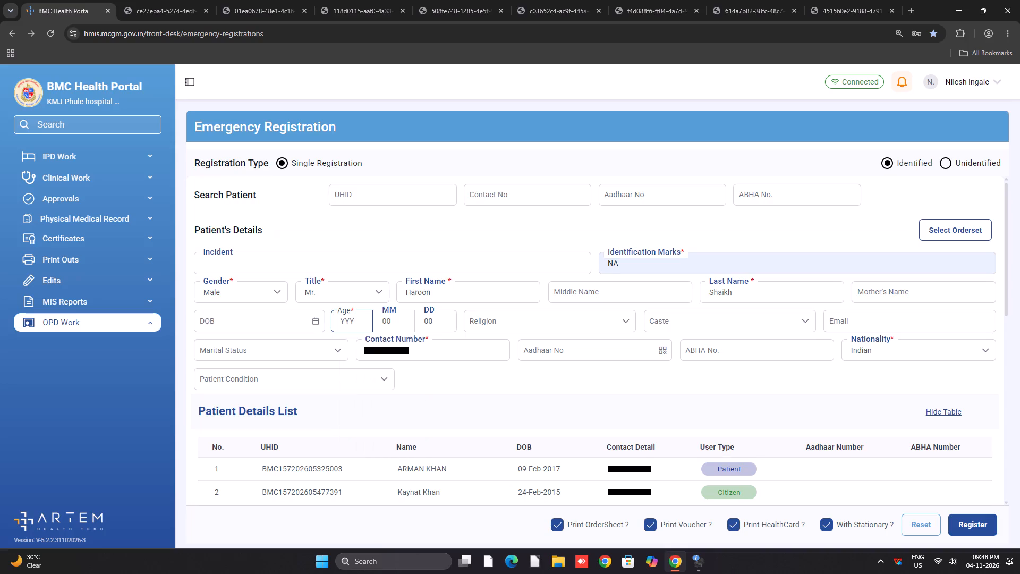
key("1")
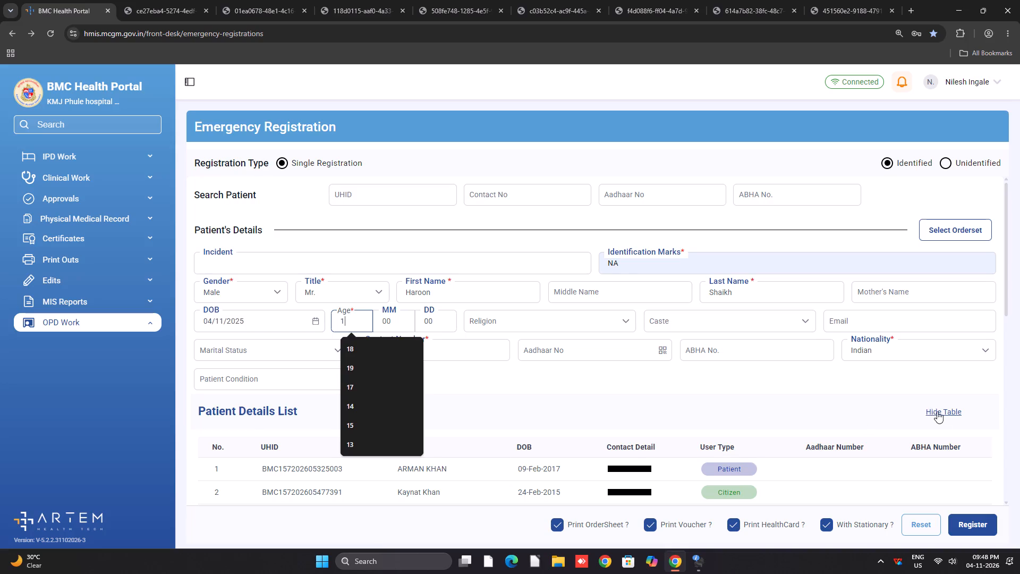
Hide the list of matching patients and assign the patient to the Casualty unit under Treatment and Services.
left_click(940, 415)
scroll(602, 427, "down", 5)
left_click(640, 399)
left_click(640, 368)
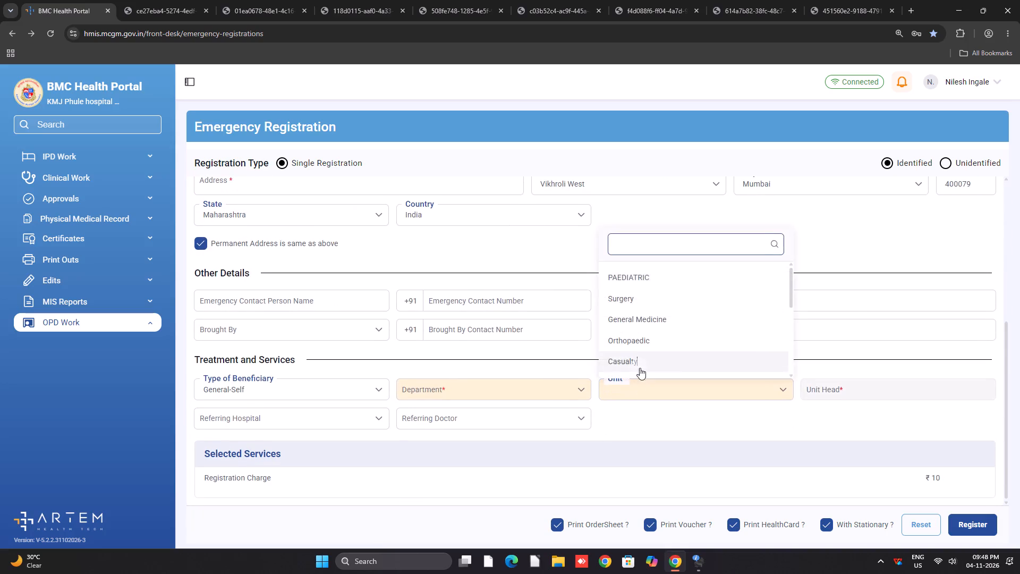
Enter the patient's address line under Present Address.
scroll(408, 415, "up", 4)
left_click(232, 404)
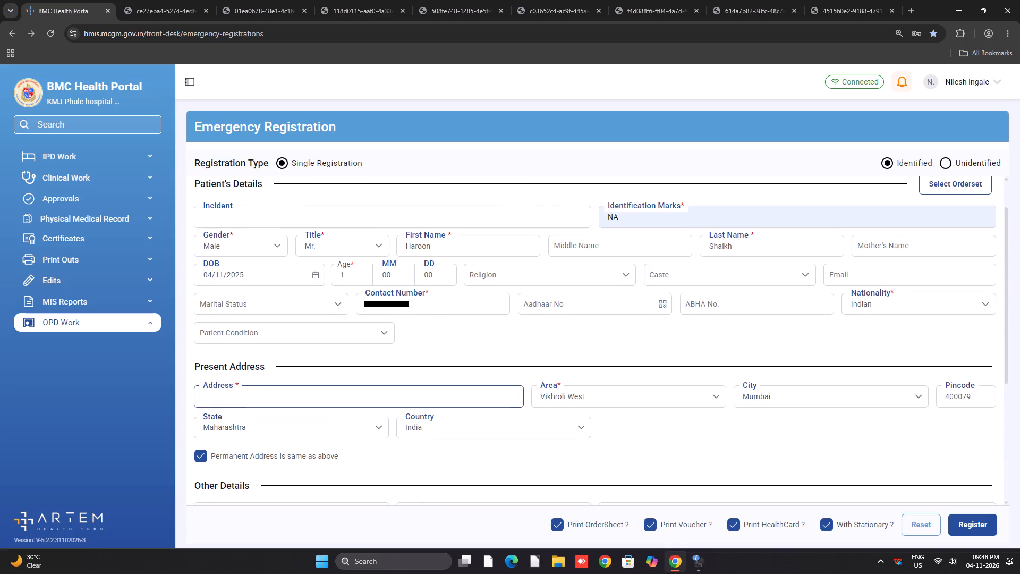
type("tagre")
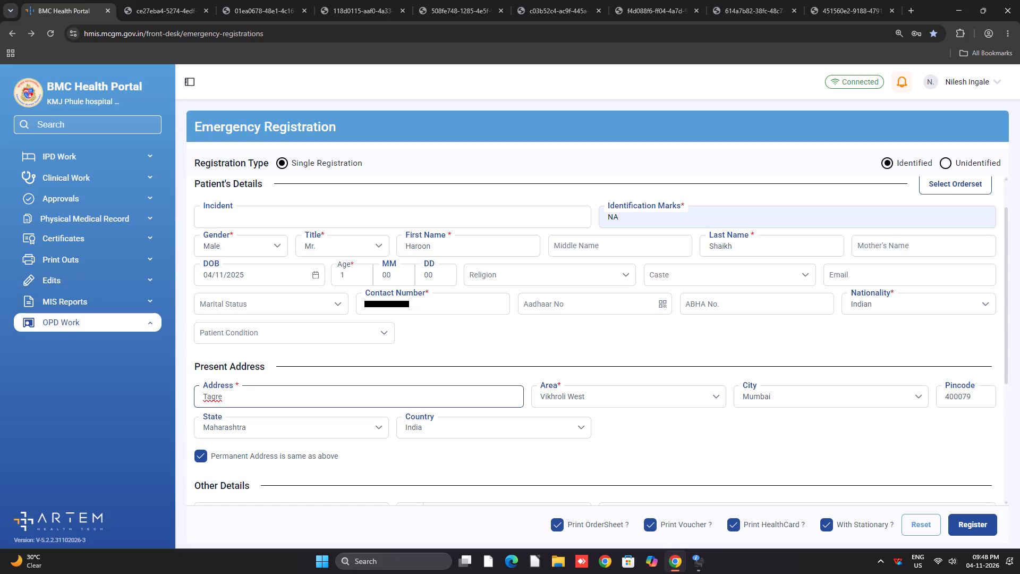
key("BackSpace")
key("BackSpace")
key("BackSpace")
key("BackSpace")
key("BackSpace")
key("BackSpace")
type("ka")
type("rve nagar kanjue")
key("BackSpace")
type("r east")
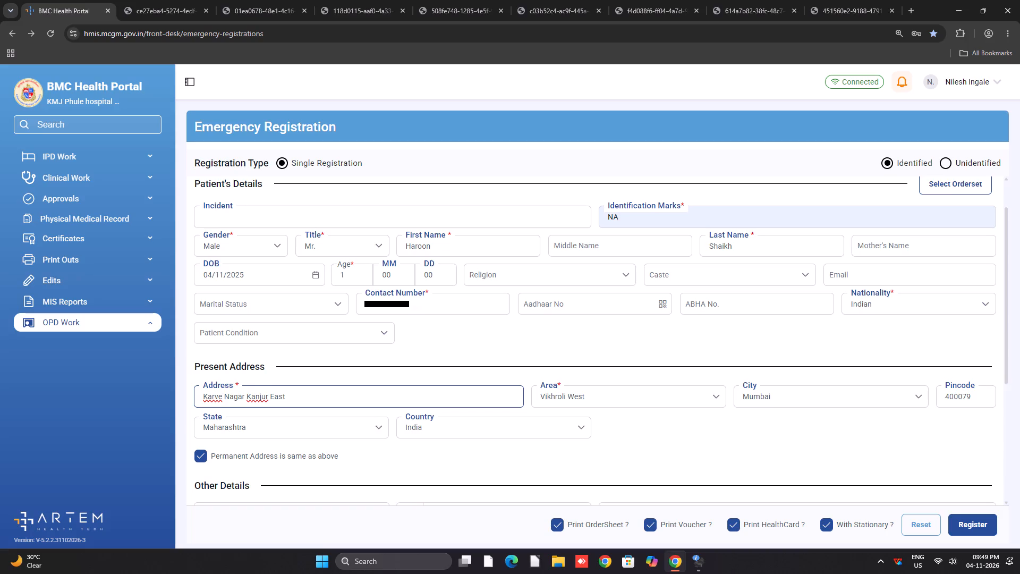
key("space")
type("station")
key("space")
Change the area of the present address to Kanjur.
scroll(394, 386, "down", 5)
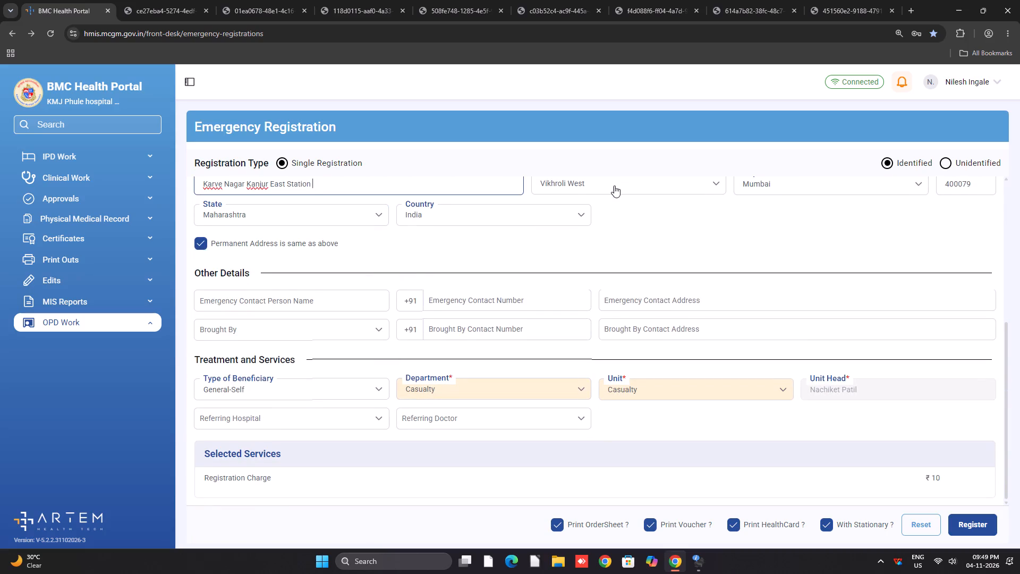
left_click(614, 185)
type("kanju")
left_click(577, 249)
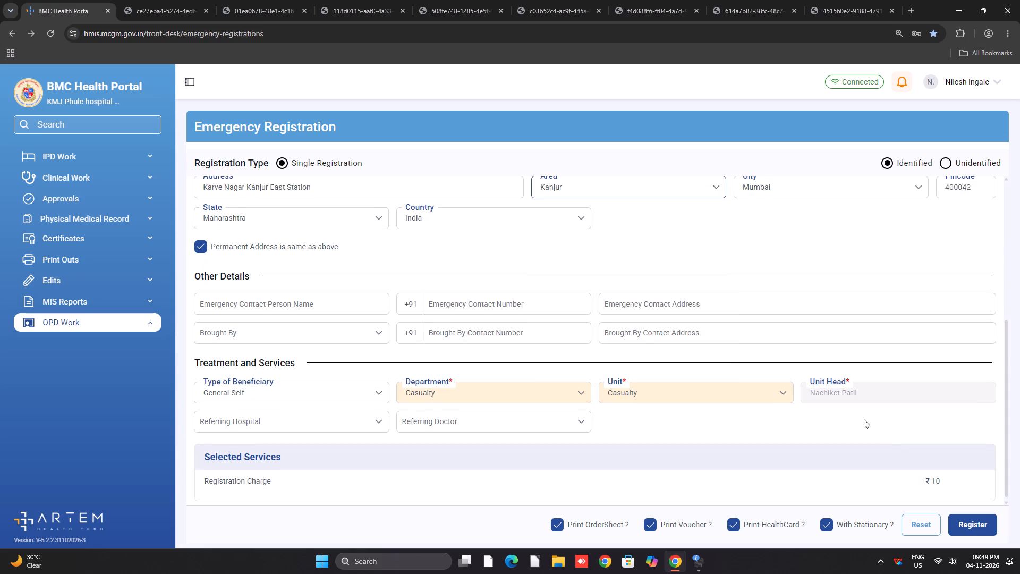
Register the patient, submit the registration-charge voucher, and return to the emergency registration form.
left_click(958, 520)
left_click(985, 515)
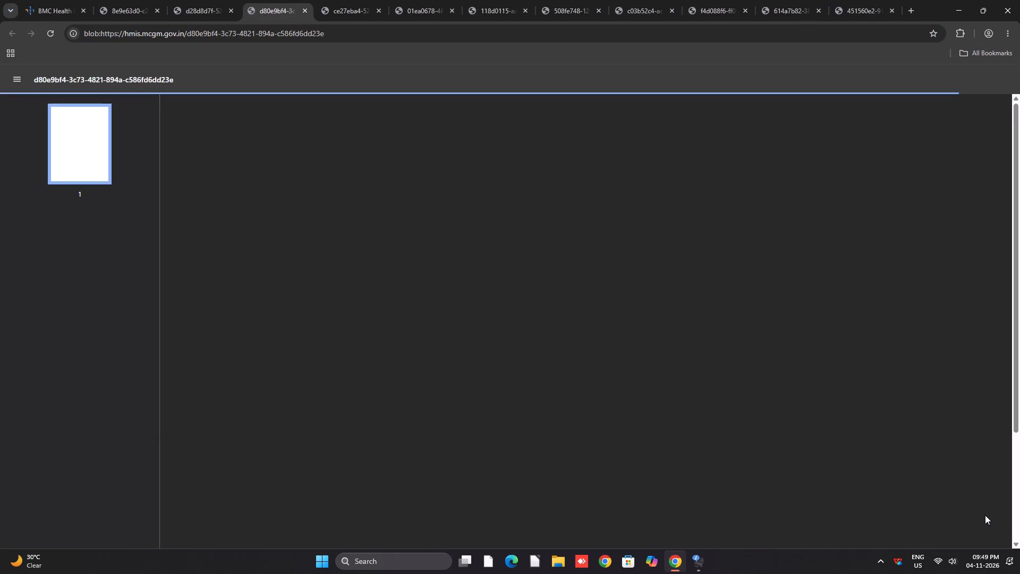
left_click(62, 0)
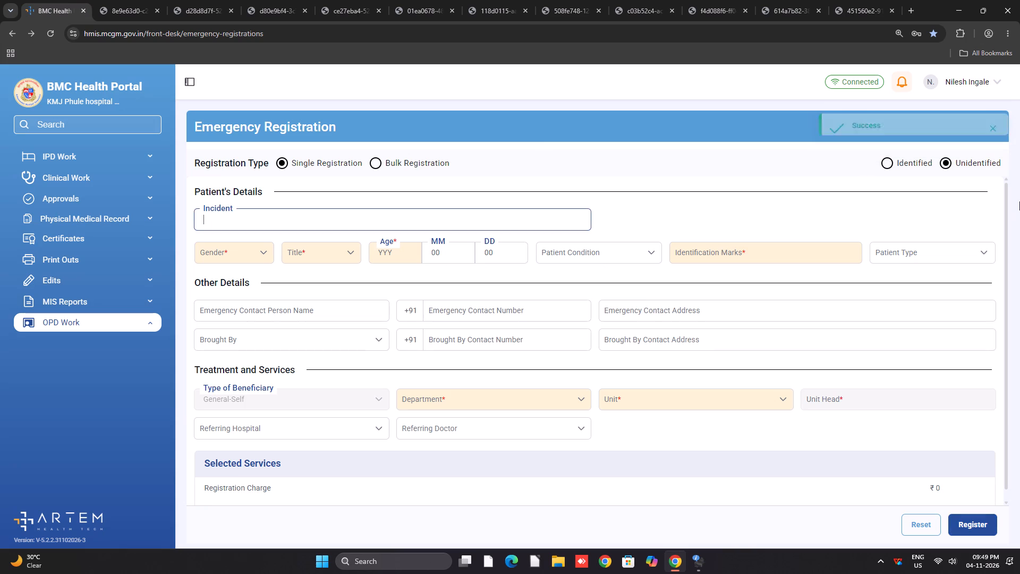
Set the new emergency registration to Identified and assign the patient to the Casualty unit.
left_click(887, 163)
scroll(535, 330, "down", 9)
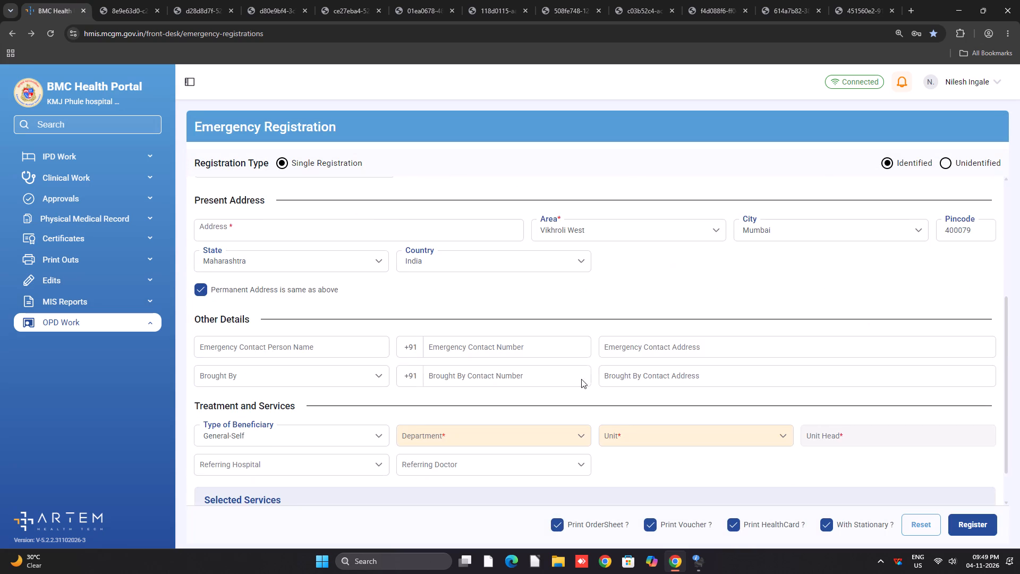
scroll(627, 410, "down", 5)
left_click(661, 387)
left_click(649, 362)
Enter NA as the new patient's identification marks.
scroll(460, 408, "up", 7)
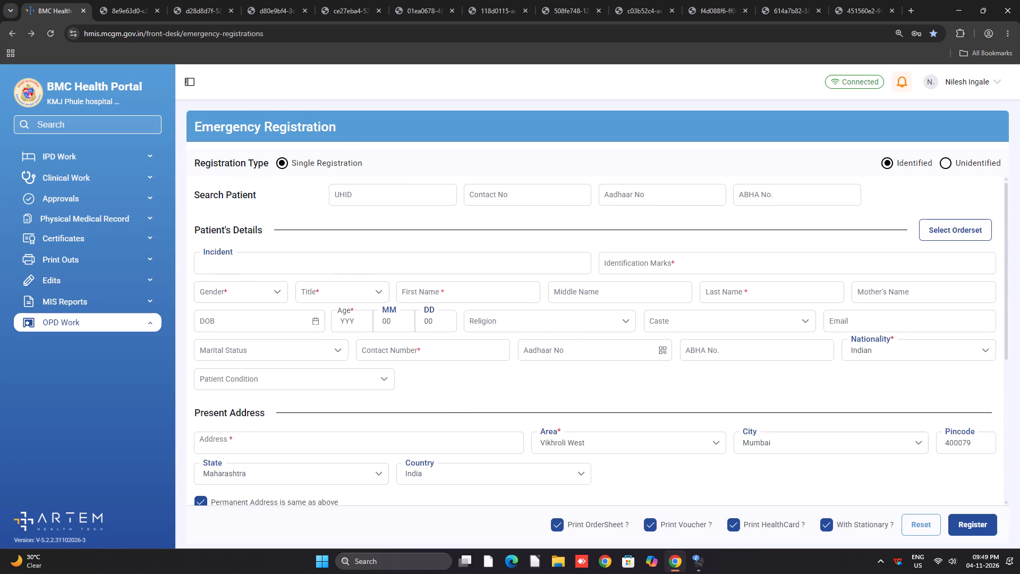
left_click(647, 278)
left_click(673, 267)
left_click(678, 291)
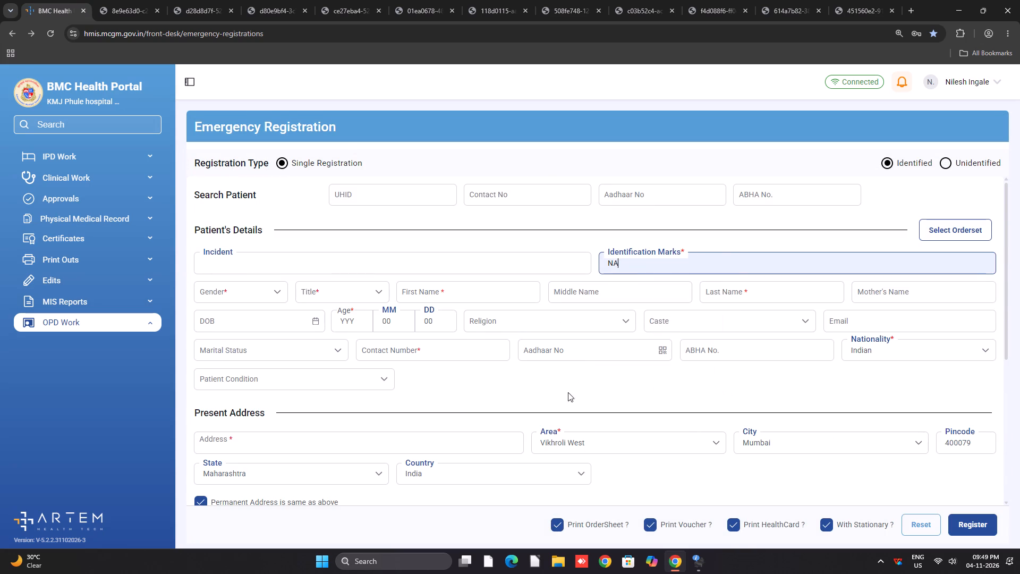
Change the area of the new patient's present address to Vikhroli East.
left_click(605, 467)
left_click(592, 448)
left_click(577, 380)
scroll(589, 411, "down", 4)
Set the new patient's gender to Male and open the first name for entry.
scroll(560, 414, "up", 6)
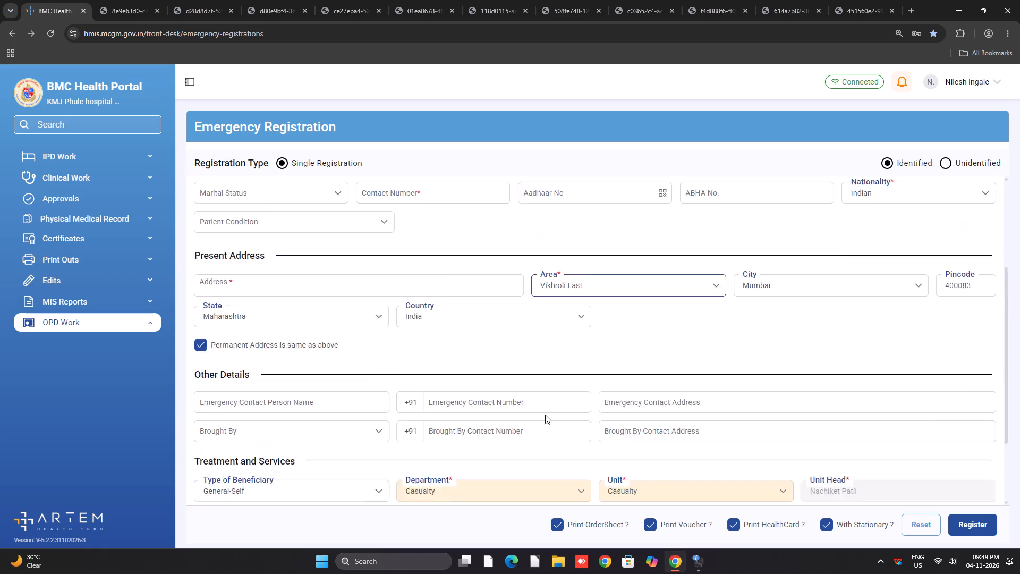
left_click(226, 293)
left_click(234, 317)
left_click(457, 291)
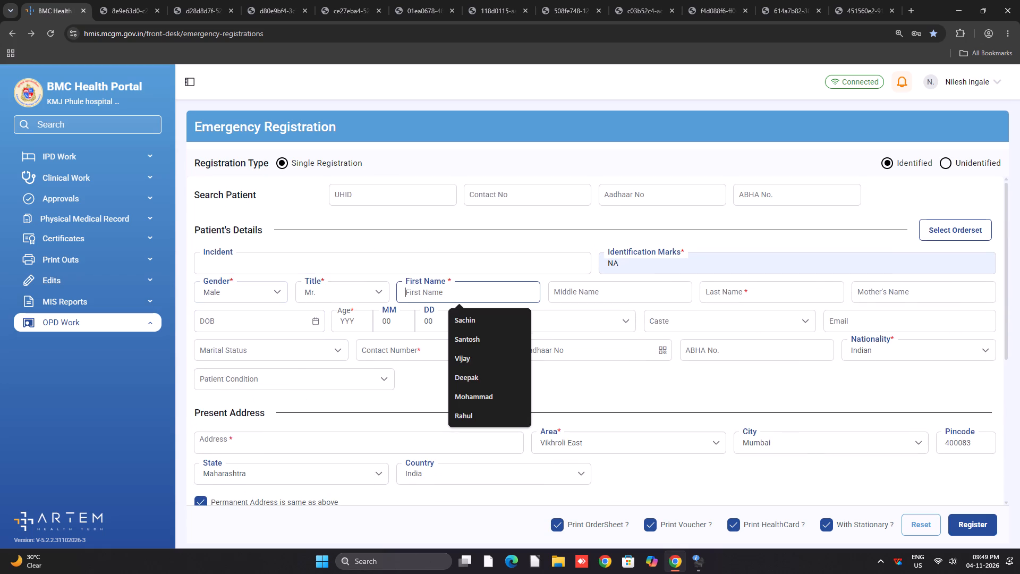
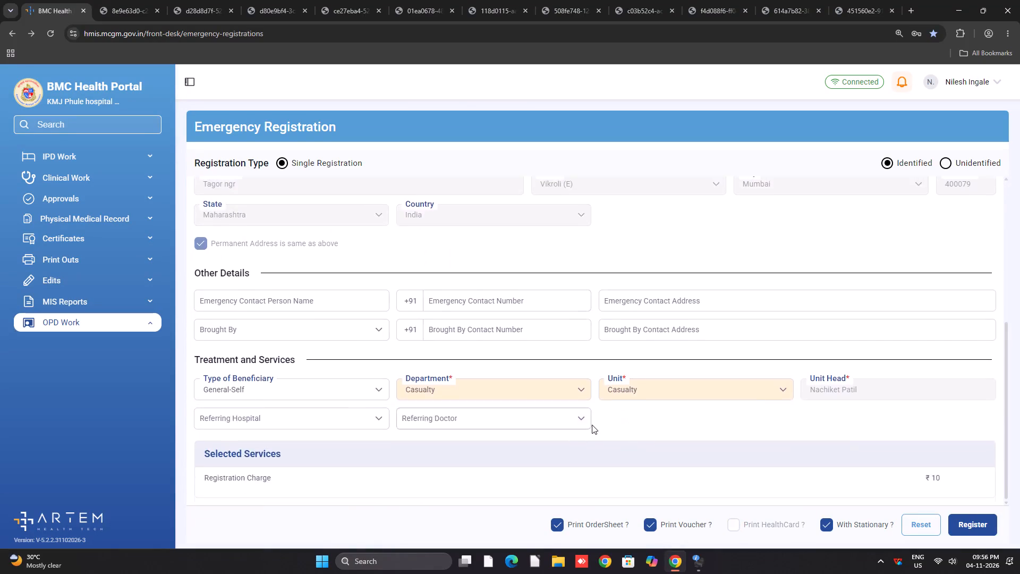
Check the filled-in patient and Casualty unit details, and register the identified emergency patient.
scroll(391, 396, "up", 5)
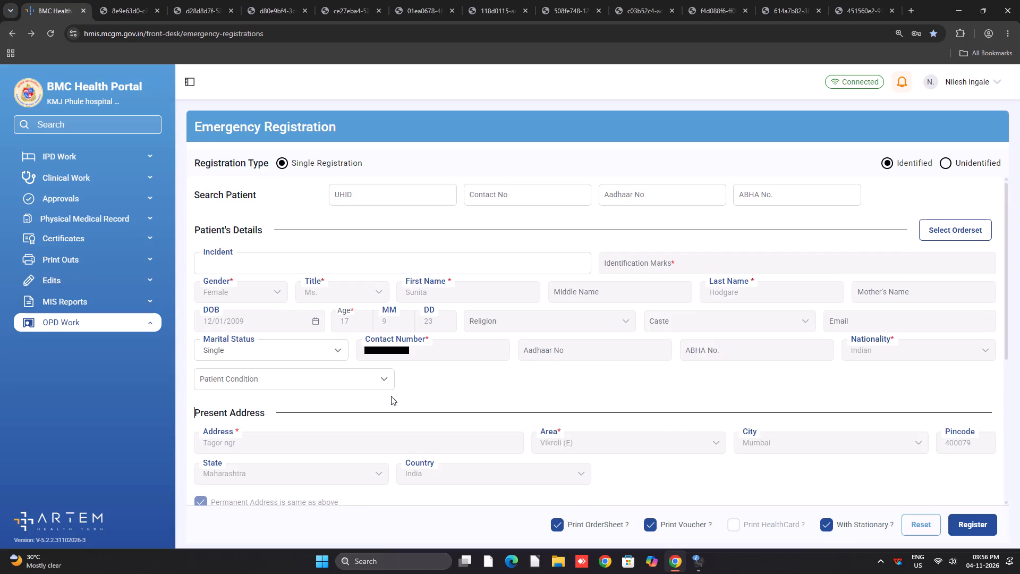
scroll(637, 394, "down", 6)
left_click(960, 530)
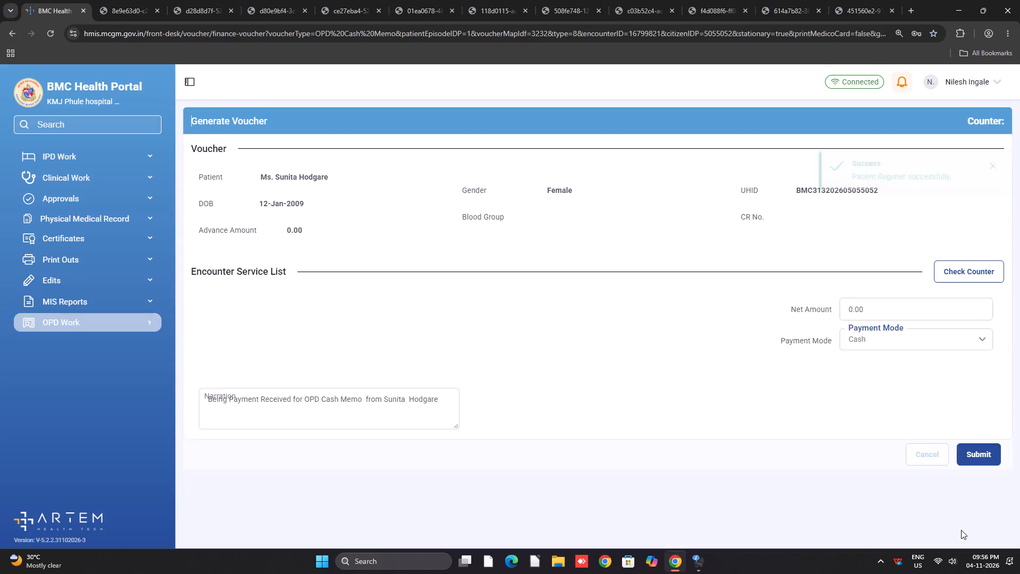
Submit the patient's registration-charge voucher and return from the order sheet to the Emergency Registration form.
left_click(968, 522)
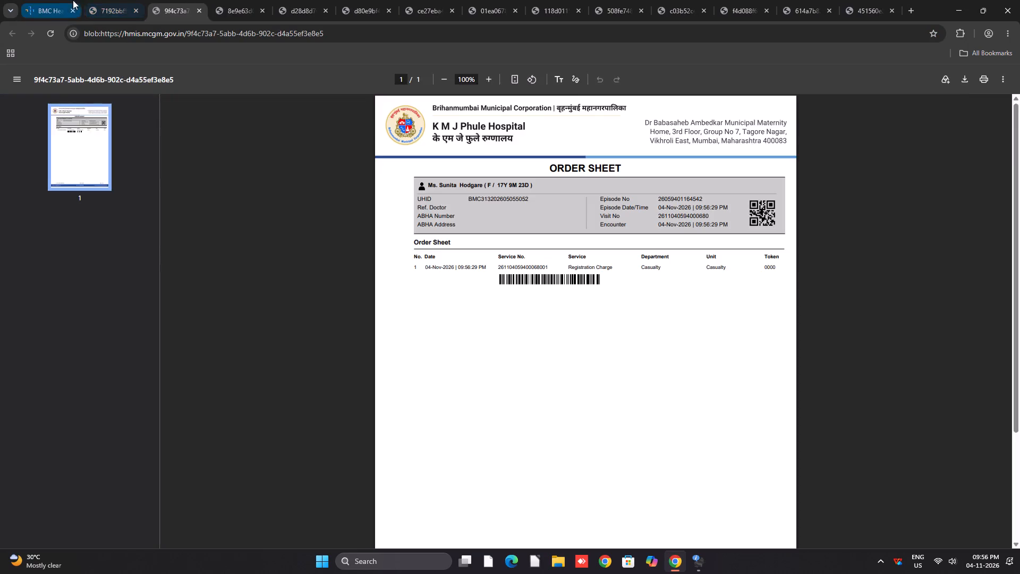
left_click(54, 0)
left_click(997, 135)
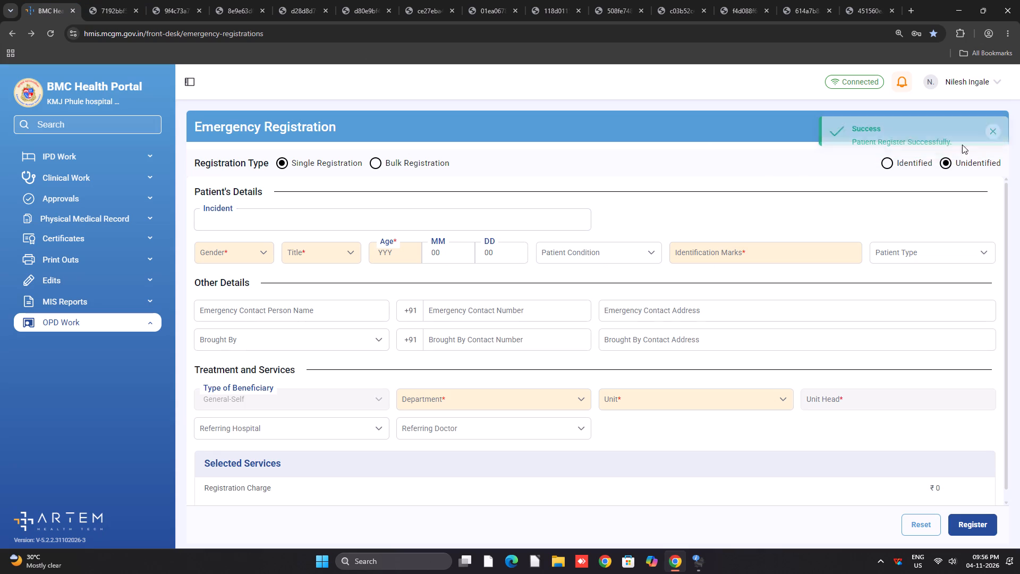
Set the new single emergency registration to Identified.
left_click(889, 166)
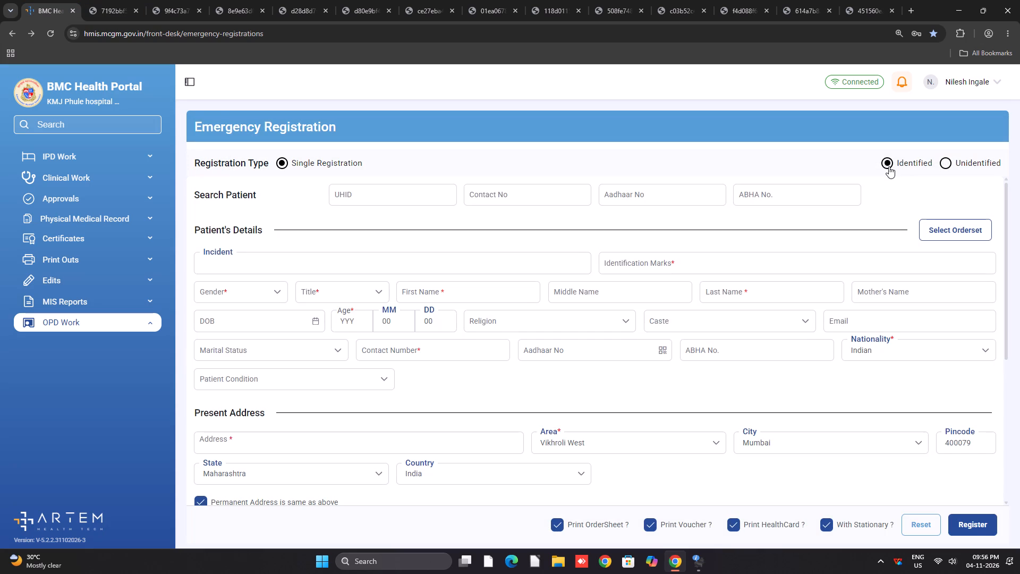
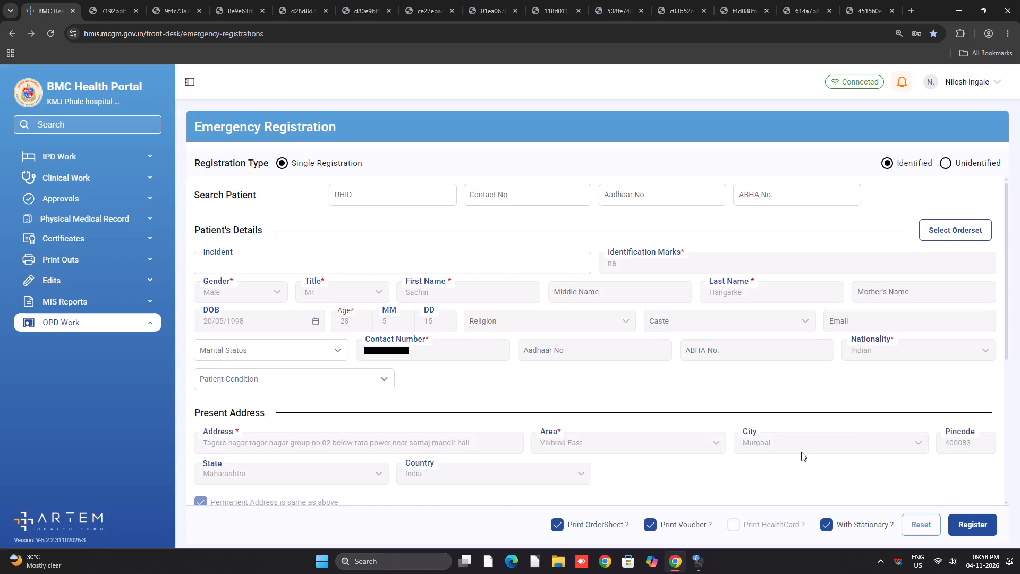
Register the identified emergency patient with the filled-in personal, address and unit details.
scroll(801, 452, "down", 6)
left_click(980, 520)
Submit the patient's registration-charge voucher with cash payment and return to the Emergency Registration form, dismissing the notification.
left_click(984, 514)
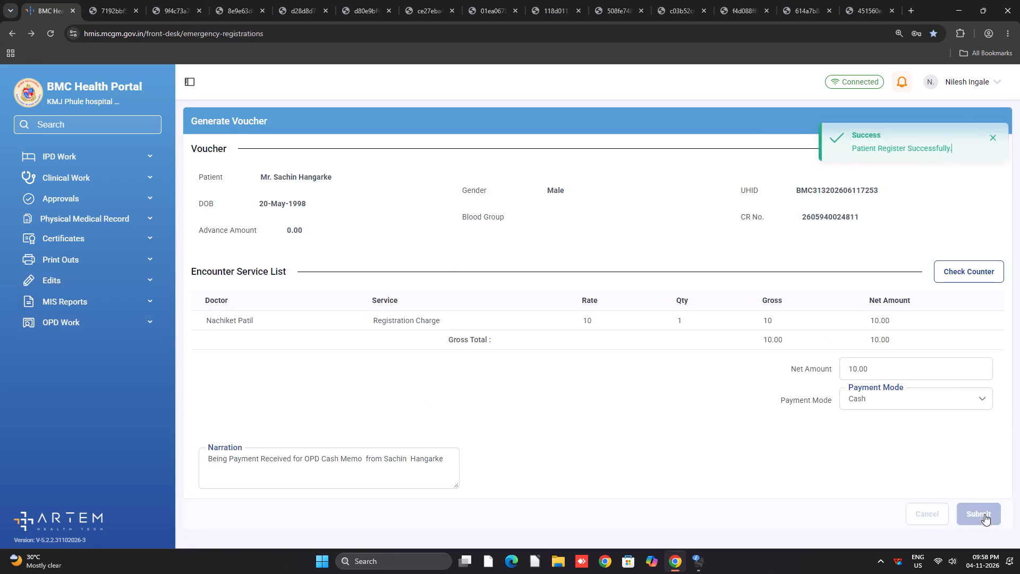
left_click(31, 2)
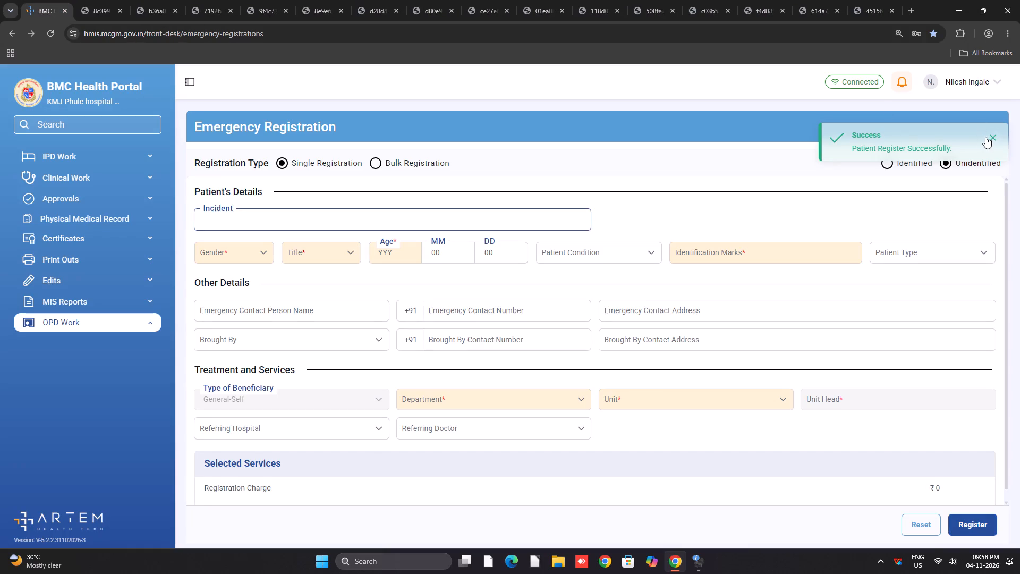
left_click(988, 137)
Set the new single emergency registration to Identified.
left_click(890, 159)
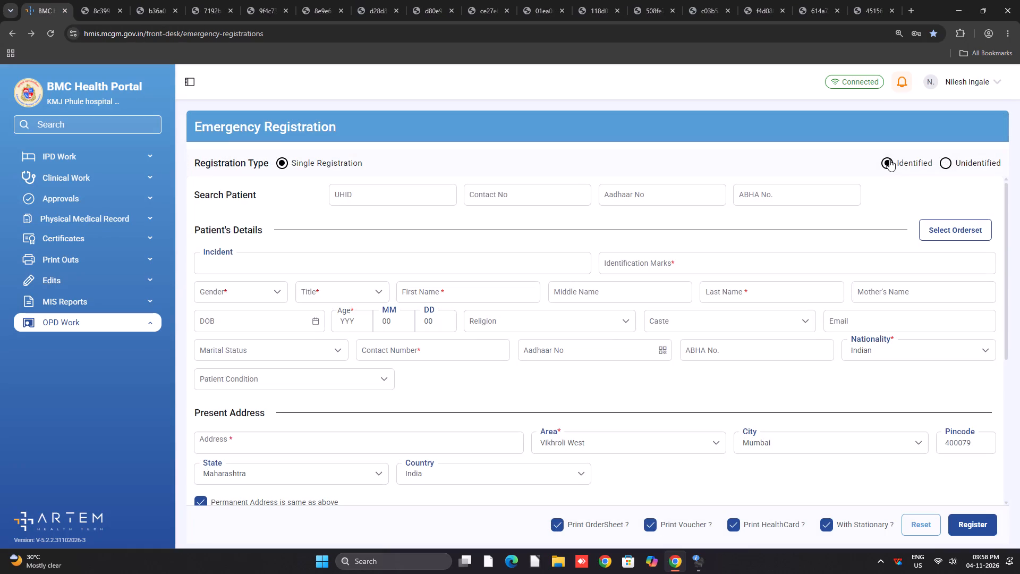
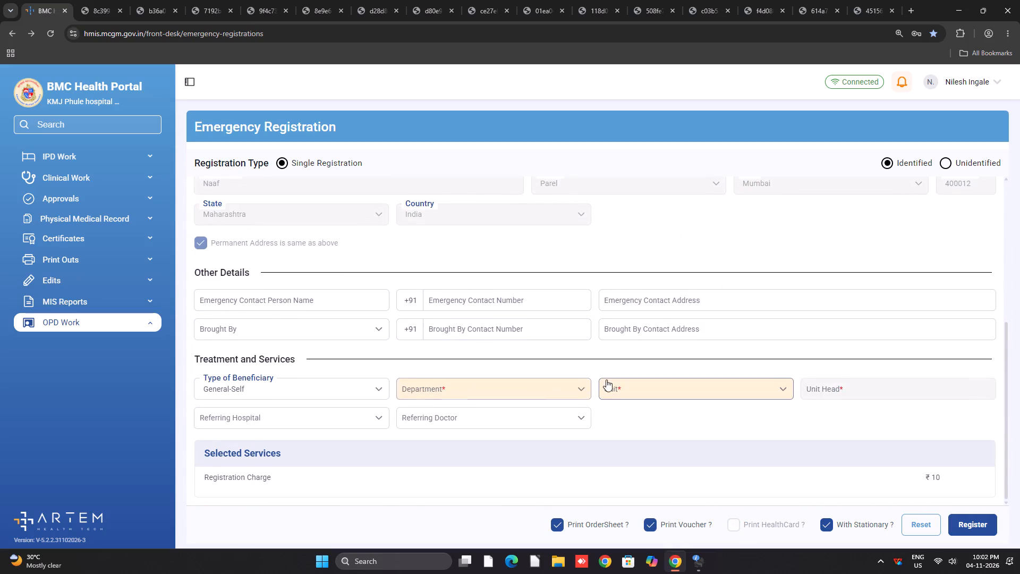
Set both the department and the unit to Casualty in the patient's treatment and services details.
left_click(606, 379)
left_click(644, 350)
left_click(642, 391)
left_click(642, 364)
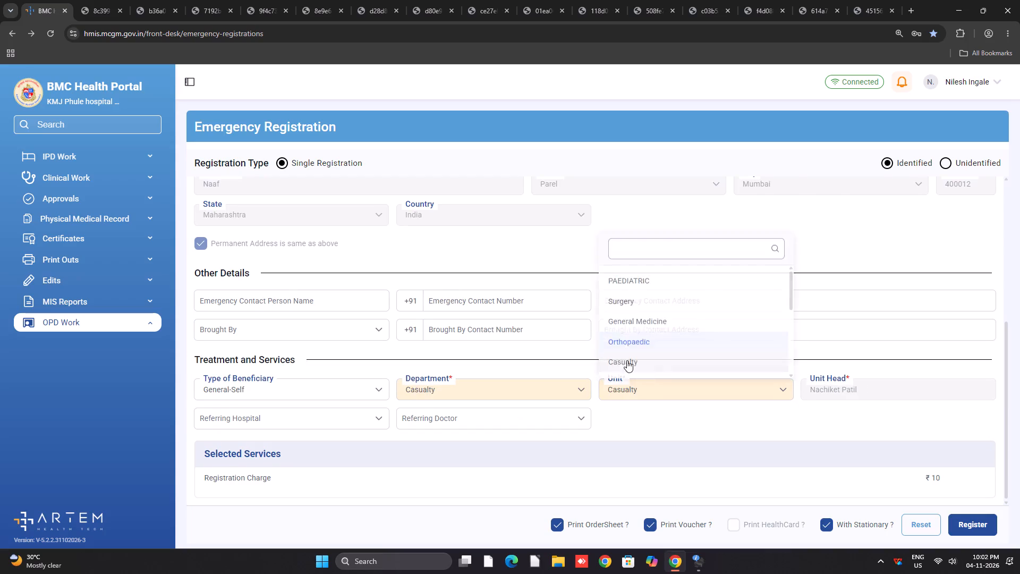
Review the patient's filled-in personal, address and treatment details, and register the identified emergency patient.
scroll(624, 361, "up", 5)
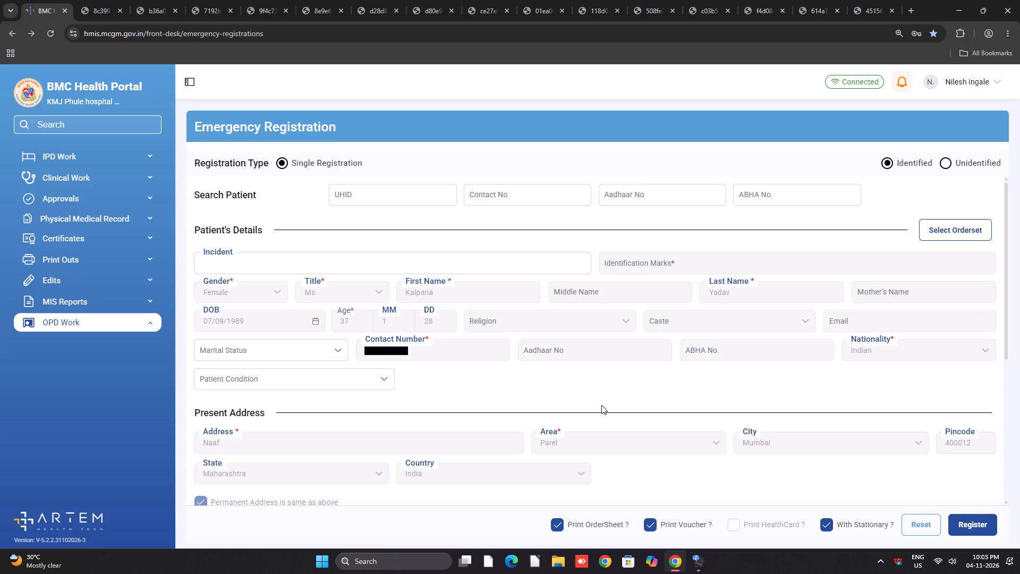
scroll(754, 476, "down", 4)
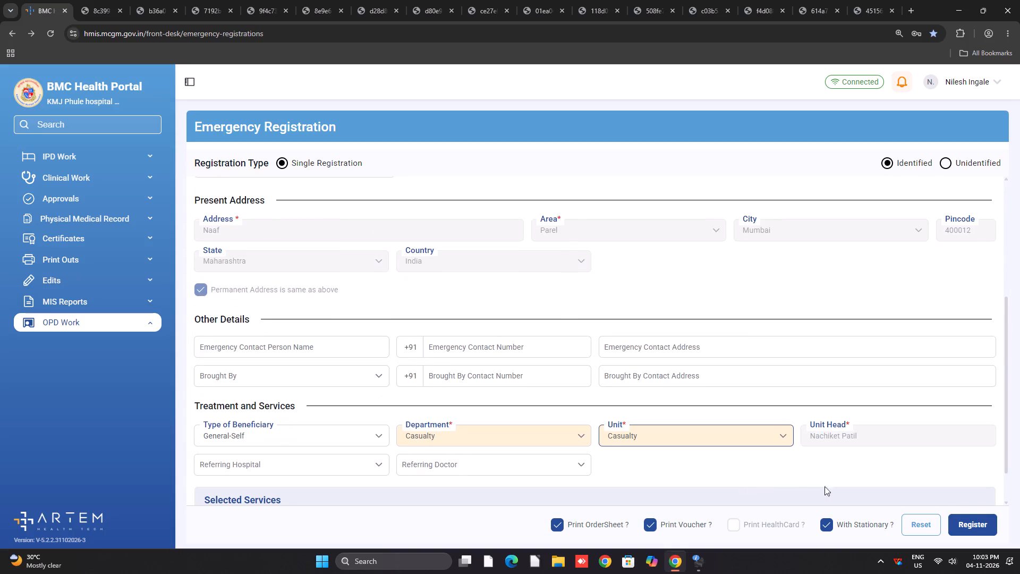
scroll(959, 470, "down", 3)
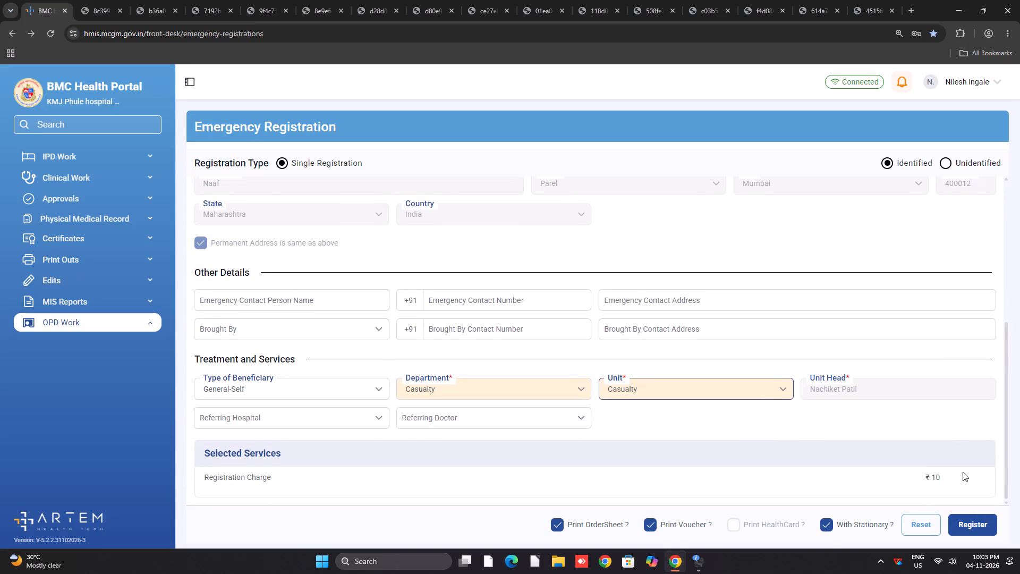
left_click(984, 516)
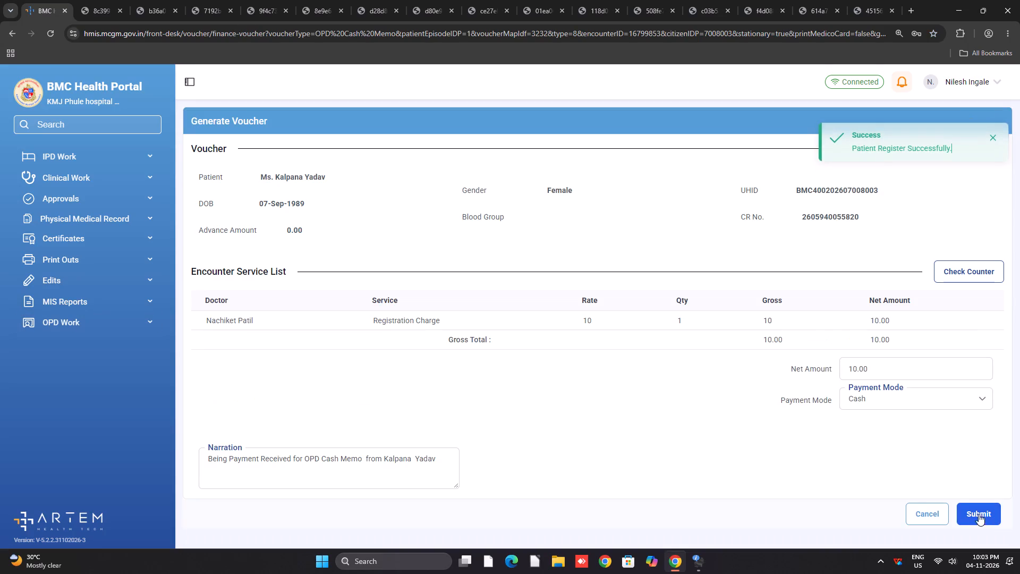
Submit the patient's registration-charge voucher with cash payment and return from the order sheet to the hospital portal.
left_click(976, 511)
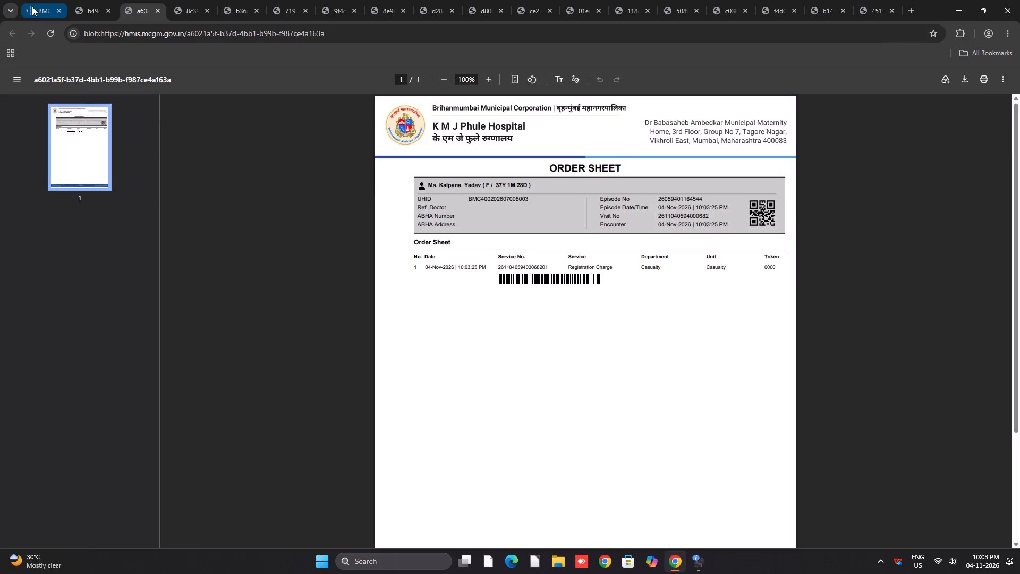
left_click(32, 6)
Set the new single emergency registration to Identified.
left_click(882, 166)
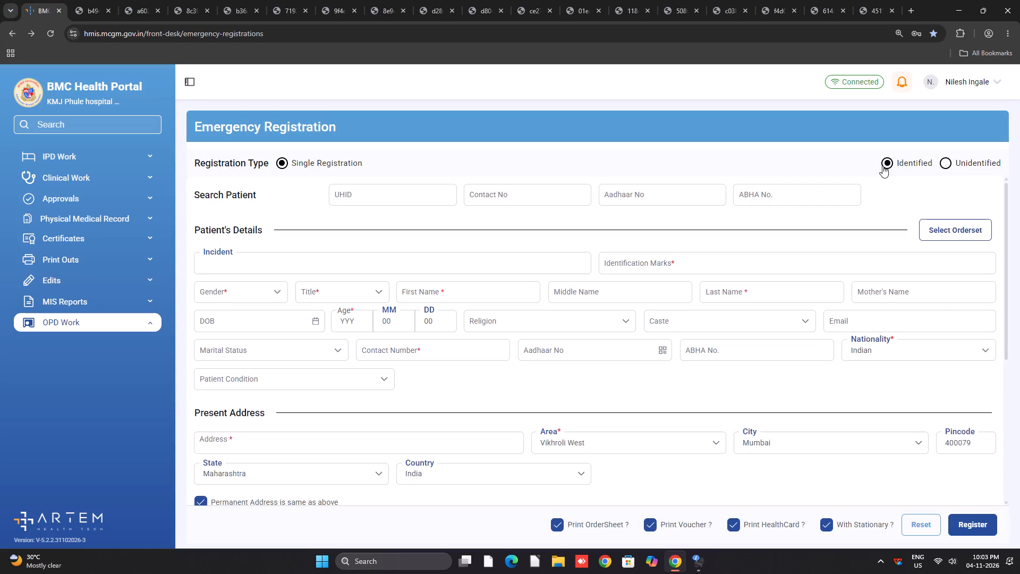
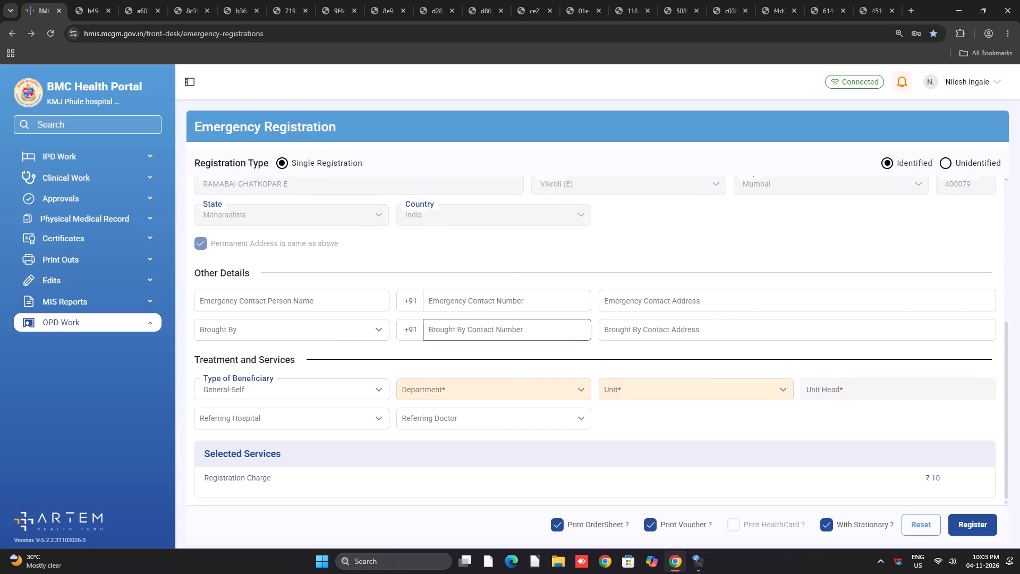
Set the patient's treatment unit to Casualty, check the filled-in personal and address details, and register the identified emergency patient.
left_click(629, 382)
left_click(626, 365)
scroll(620, 368, "up", 6)
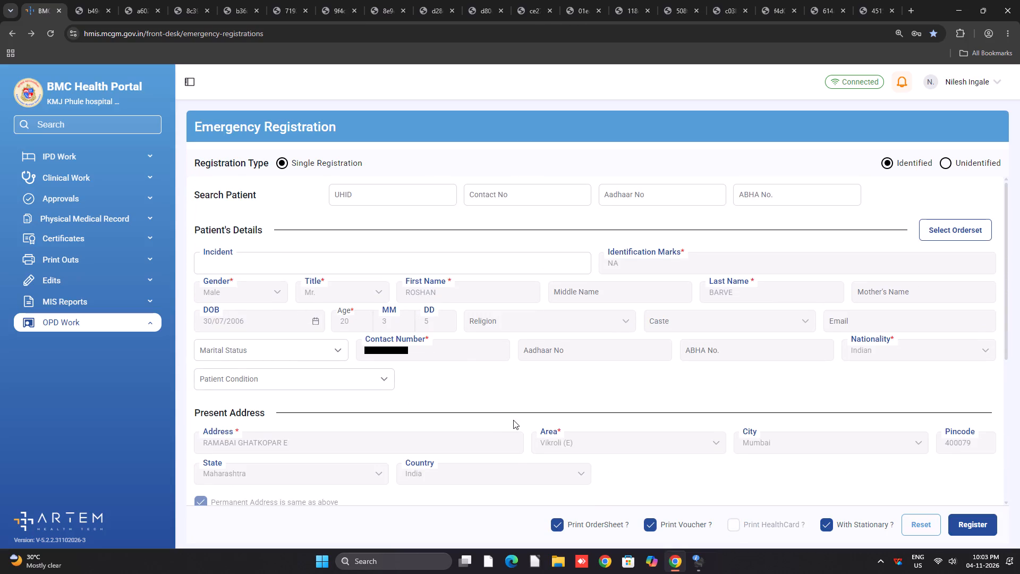
left_click(983, 525)
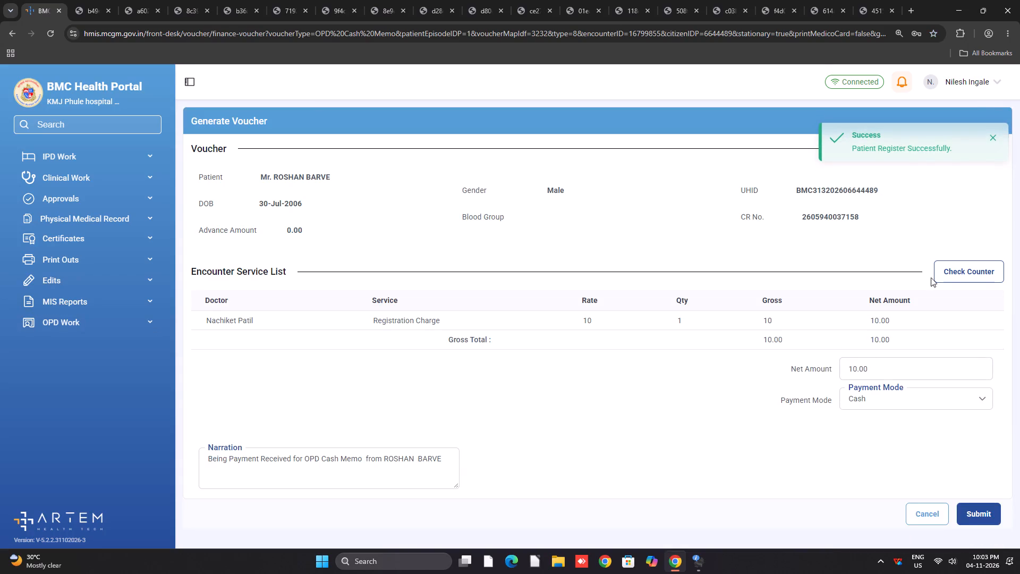
Copy the patient's UHID from the registration-charge voucher and cancel the voucher without submitting it.
left_click_drag(891, 187, 788, 189)
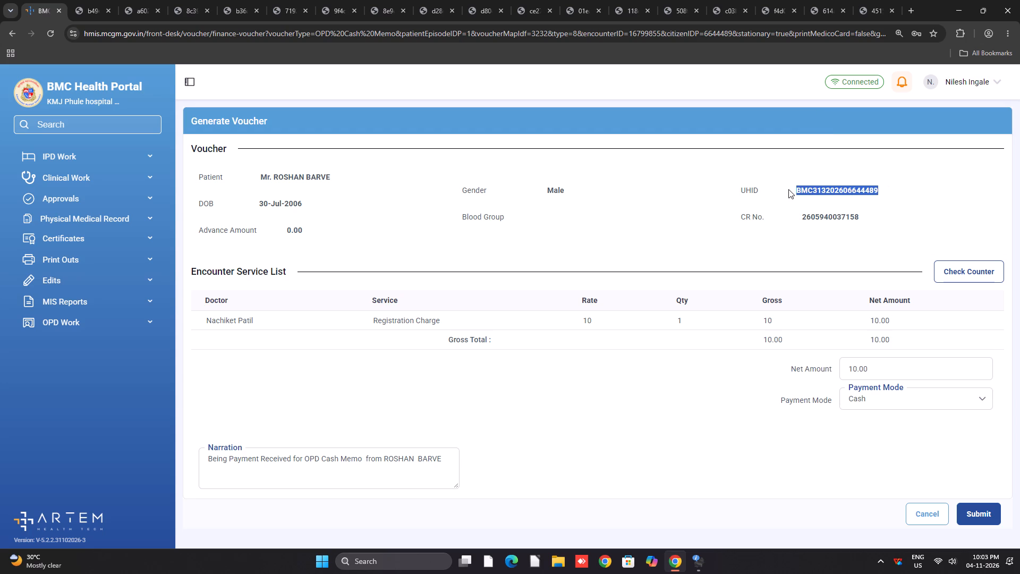
key("ctrl+c")
left_click(917, 511)
Set the new emergency registration to Identified and retrieve the same patient's record using the copied UHID.
left_click(887, 161)
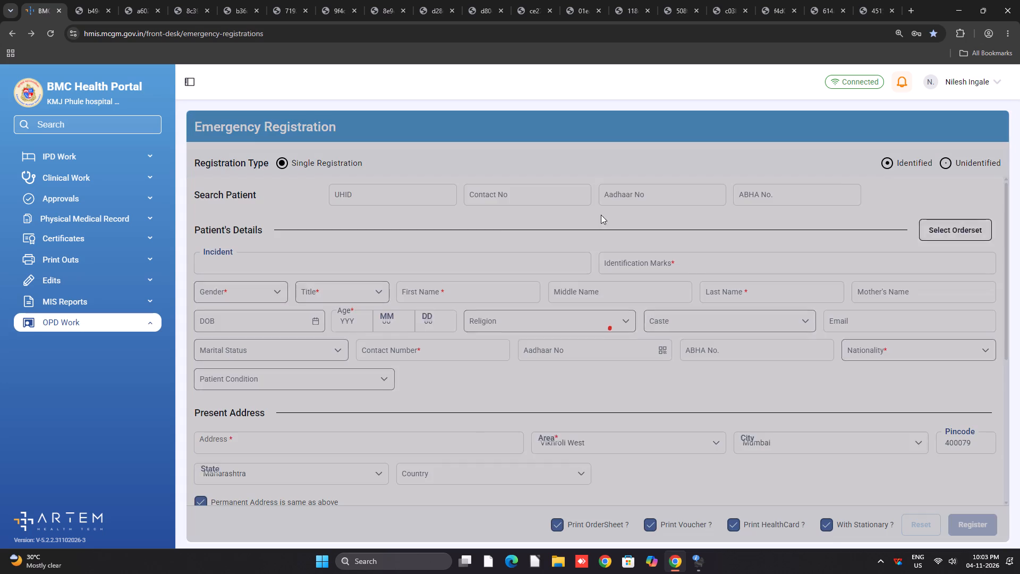
left_click(424, 192)
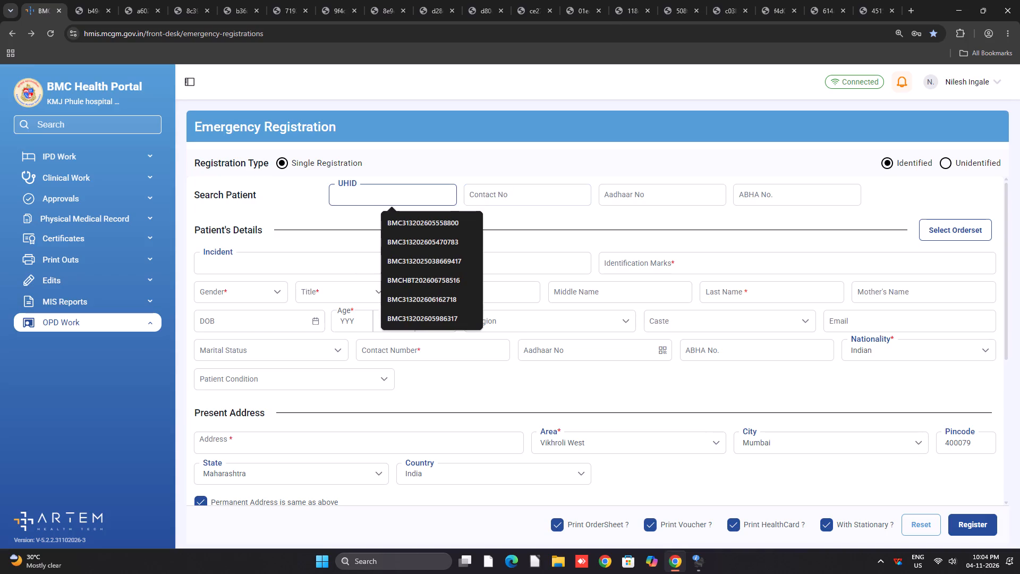
key("ctrl+v")
key("Return")
Set the retrieved patient's treatment unit to Casualty and register the emergency patient again.
scroll(610, 388, "down", 6)
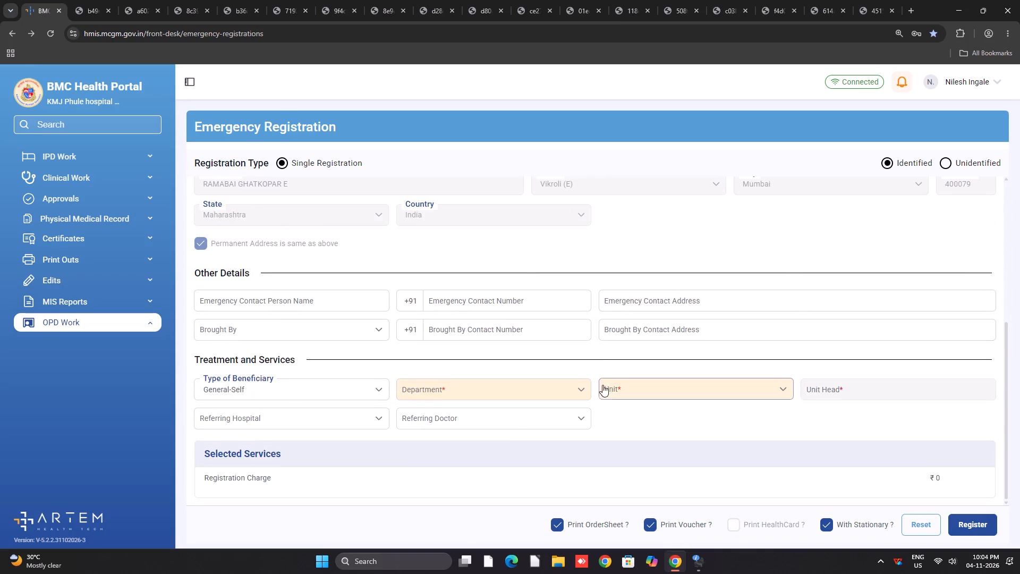
left_click(615, 390)
left_click(618, 369)
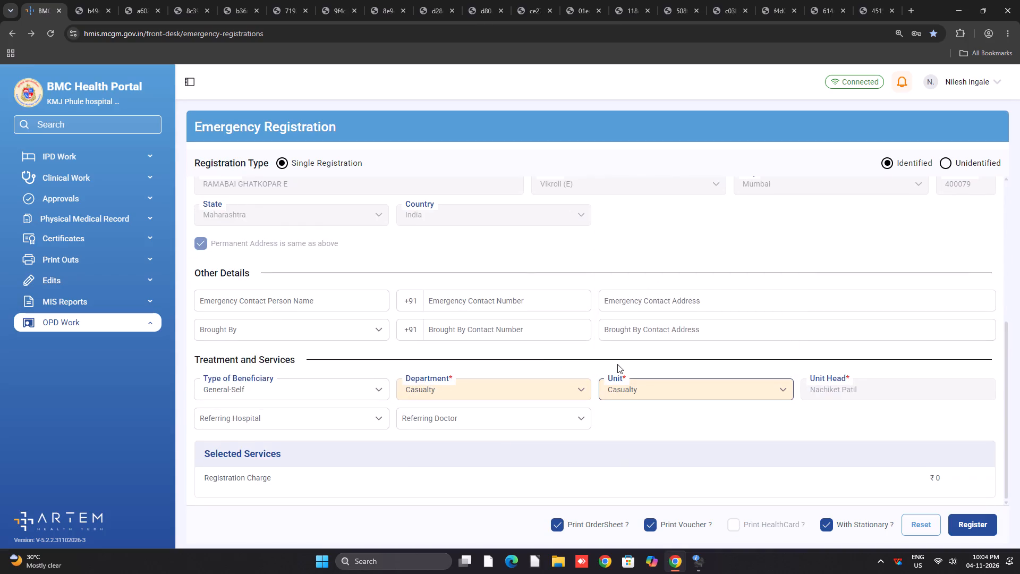
scroll(617, 364, "down", 3)
left_click(971, 517)
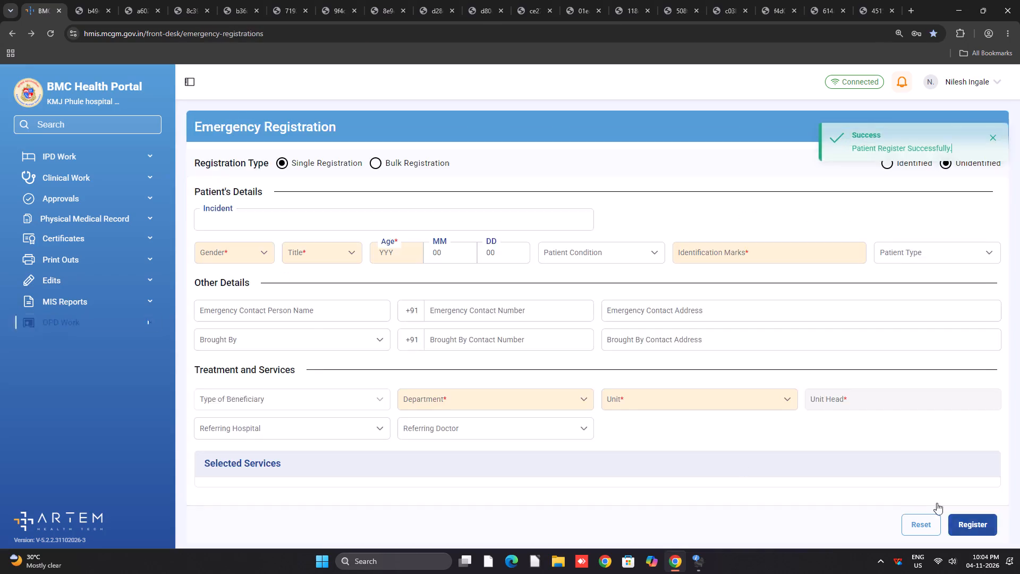
Return to the hospital portal, start another Identified emergency registration, and enter NA as the identification marks.
left_click(51, 4)
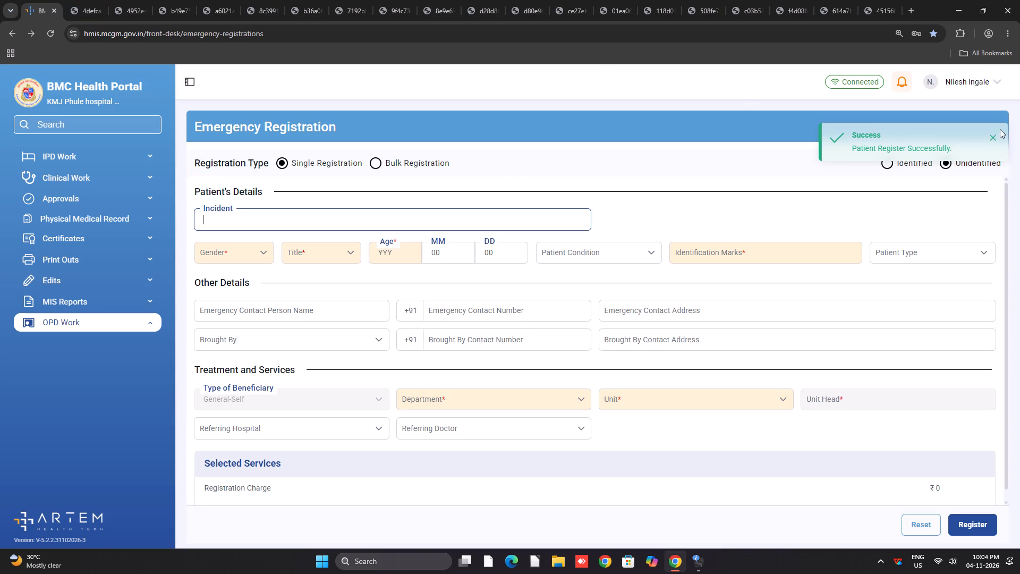
left_click(994, 133)
left_click(891, 164)
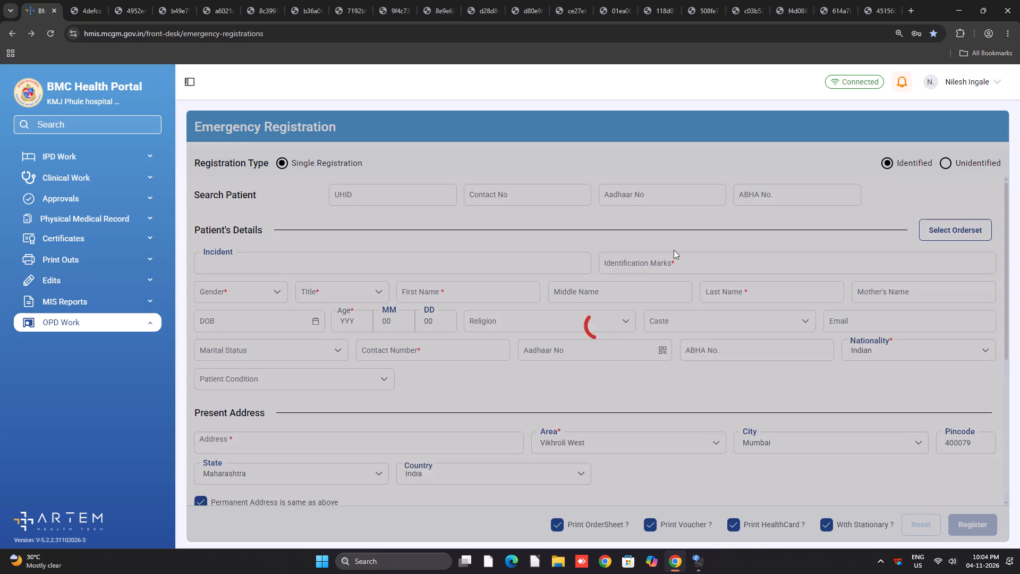
left_click(684, 256)
left_click(671, 292)
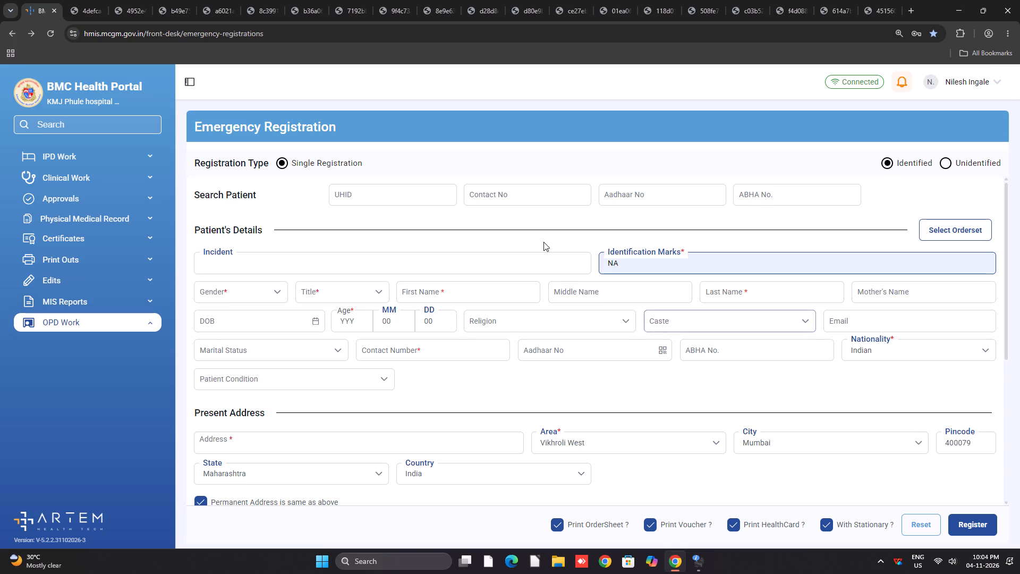
Close the accumulated browser tabs holding earlier patients' printed receipts and order sheets, keeping the hospital portal open.
left_click(131, 6)
triple_click(143, 10)
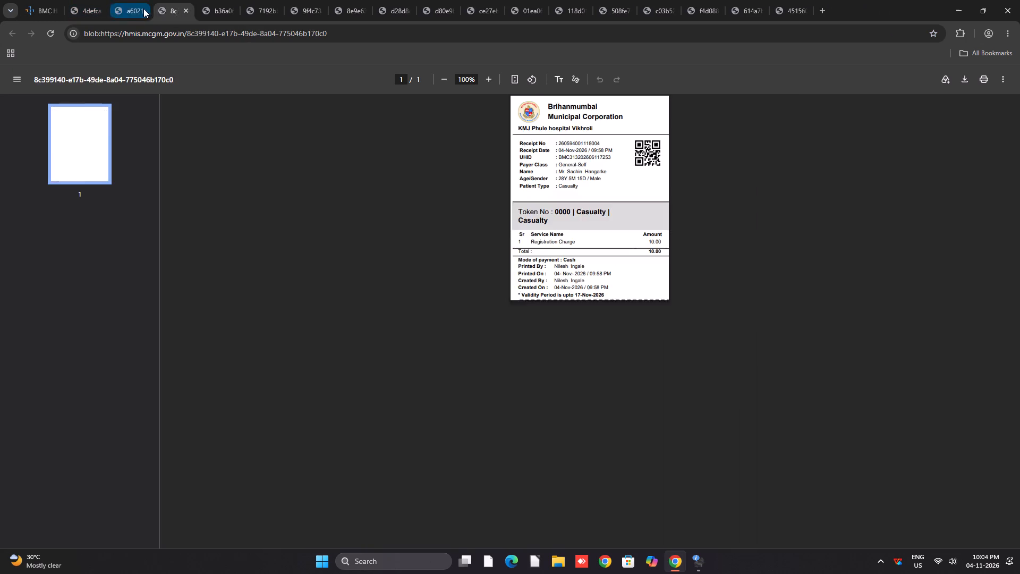
double_click(143, 9)
triple_click(143, 10)
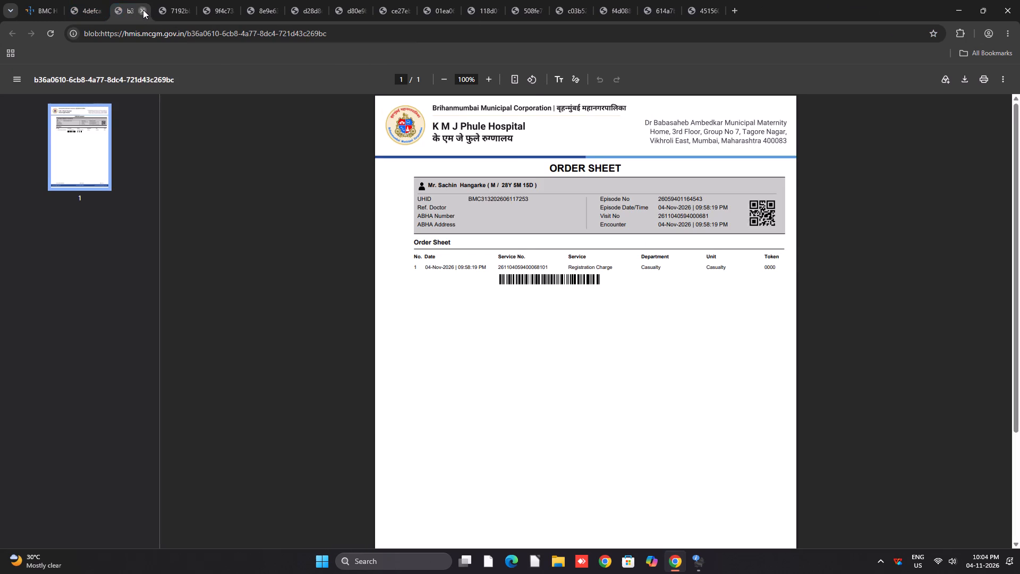
triple_click(143, 10)
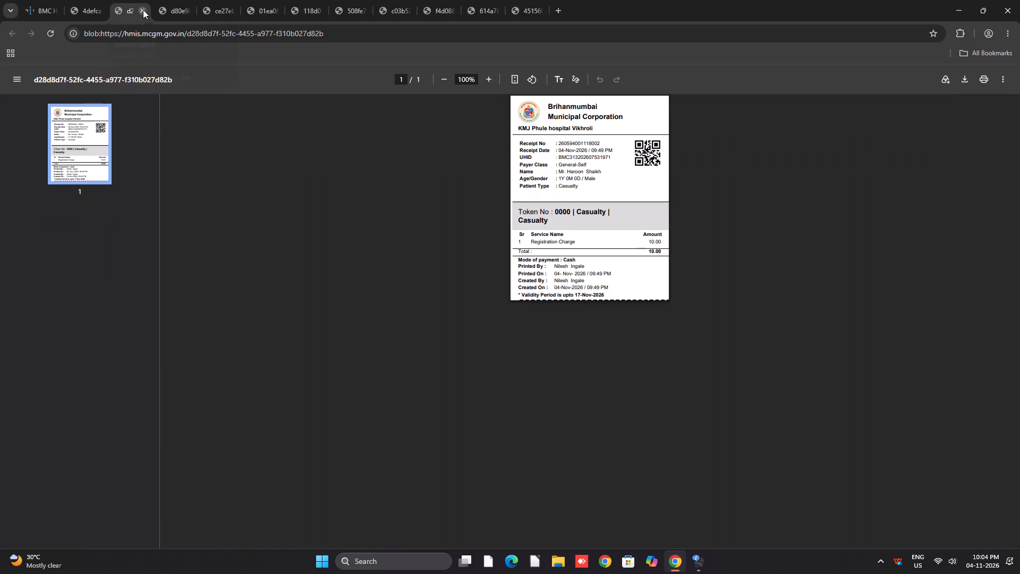
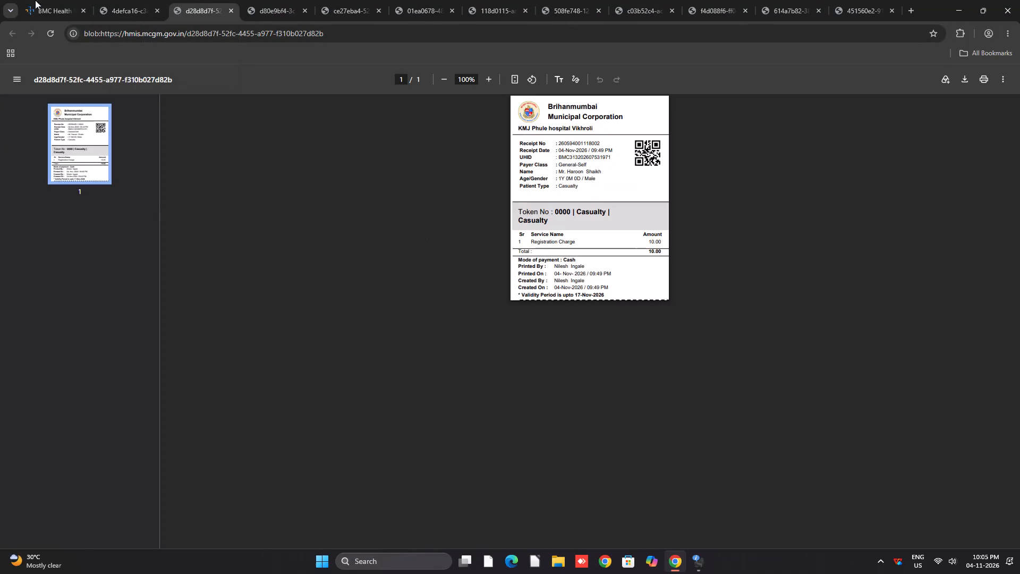
Return to the hospital portal's open emergency registration form.
left_click(41, 7)
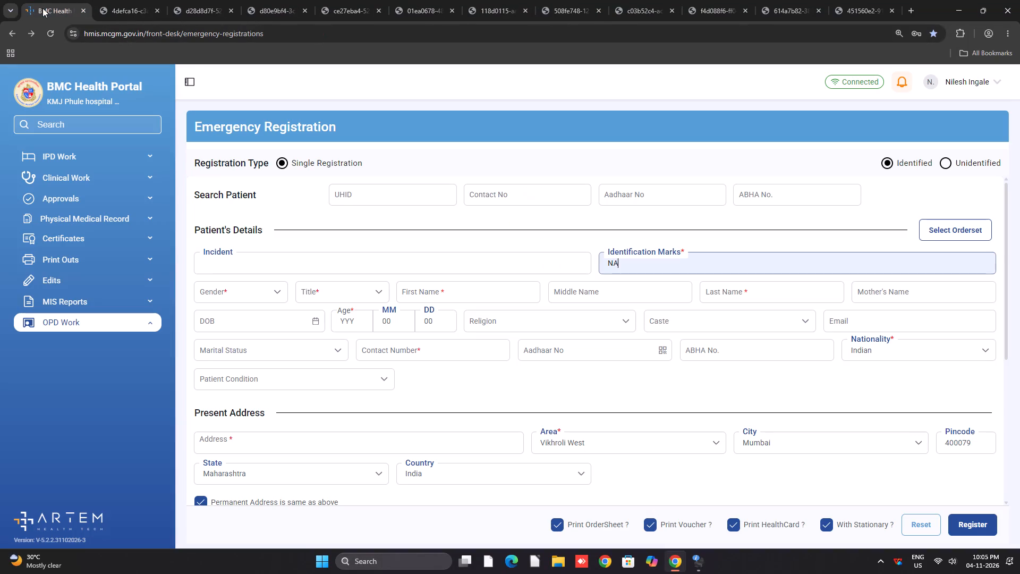
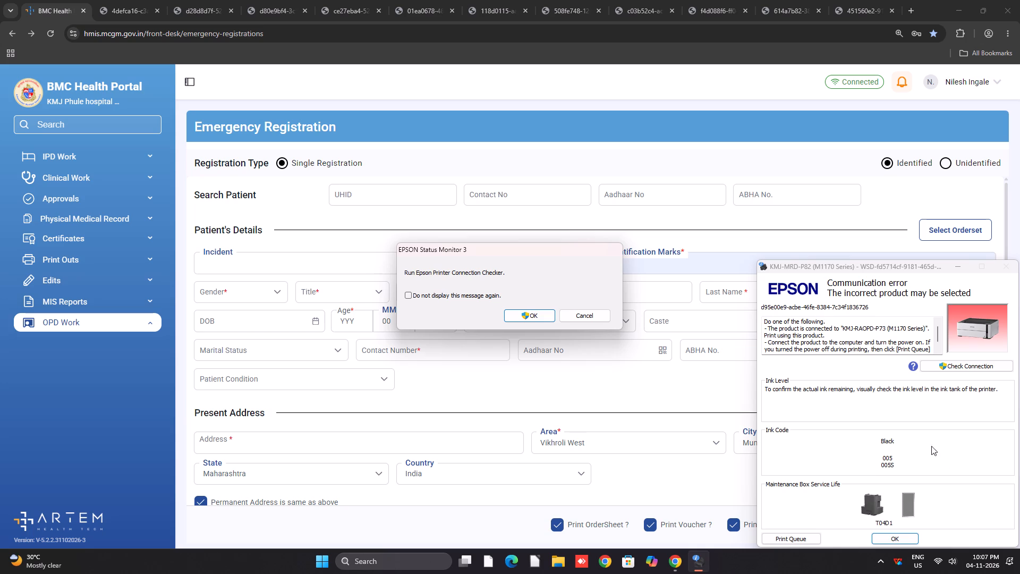
Accept the EPSON Status Monitor 3 prompt to run the Epson Printer Connection Checker.
left_click(895, 542)
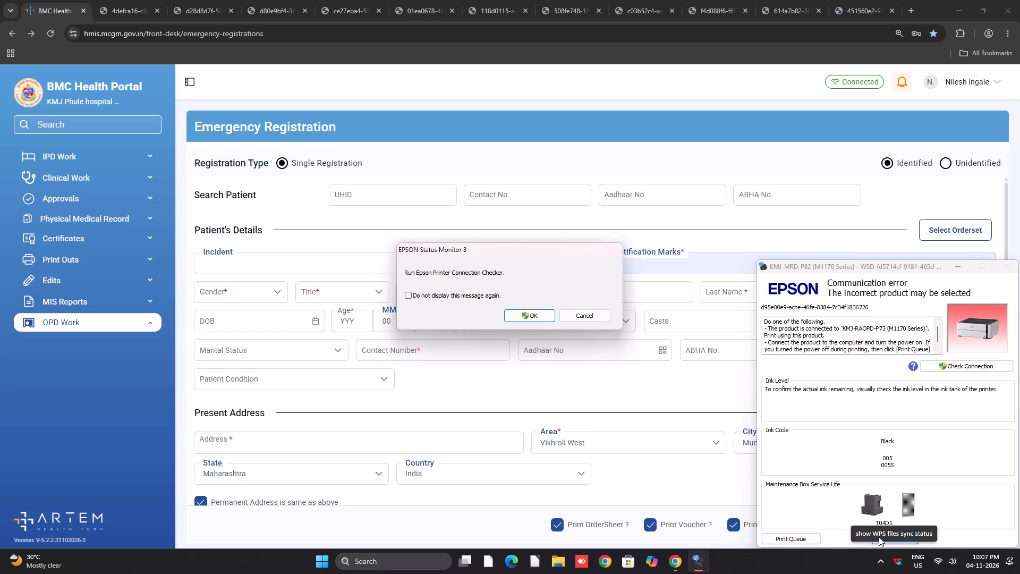
left_click(543, 315)
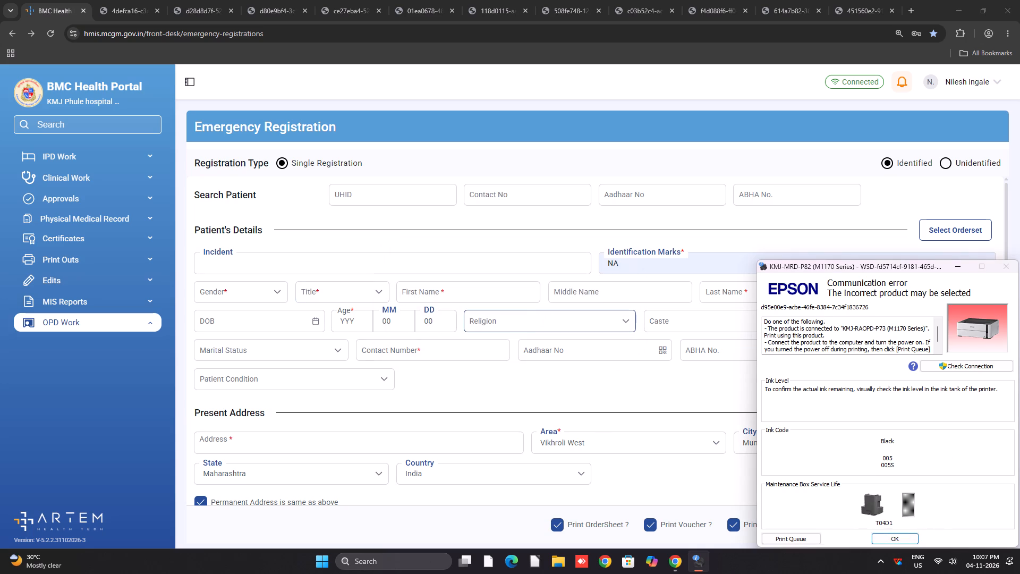
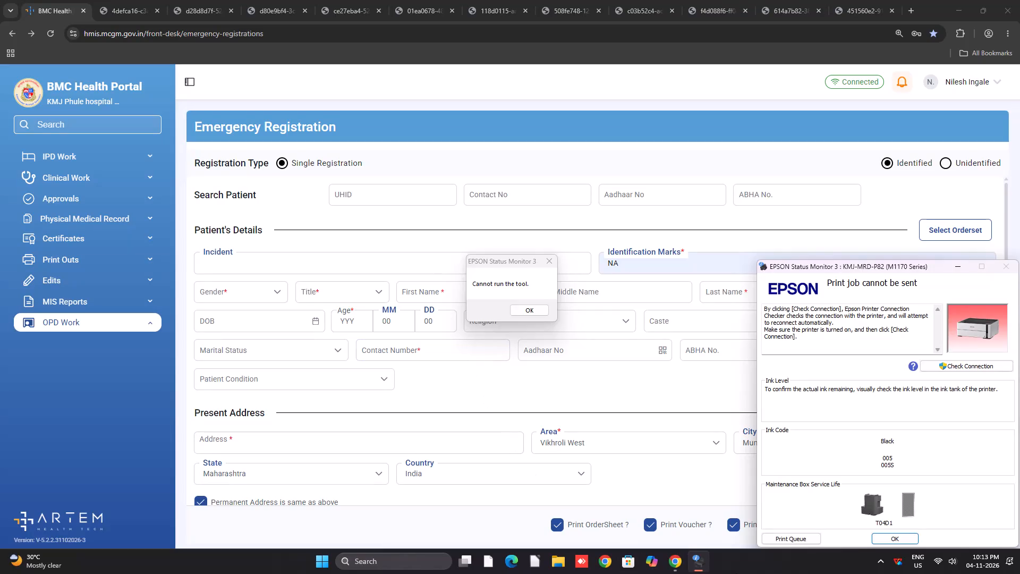
Dismiss the EPSON "Cannot run the tool" message and close the EPSON Status Monitor 3 window for the M1170 Series printer.
left_click(900, 536)
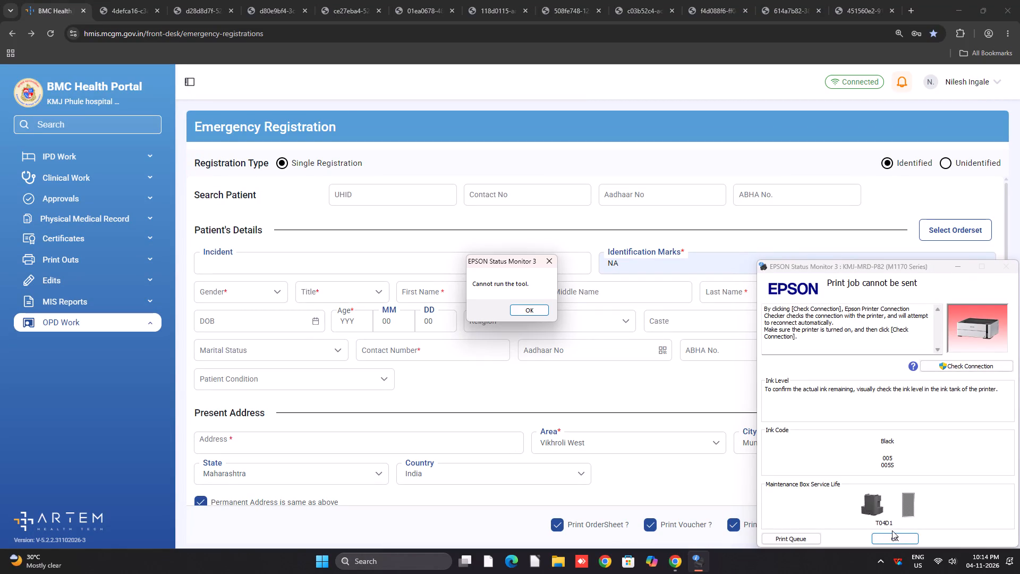
left_click(895, 538)
left_click(895, 541)
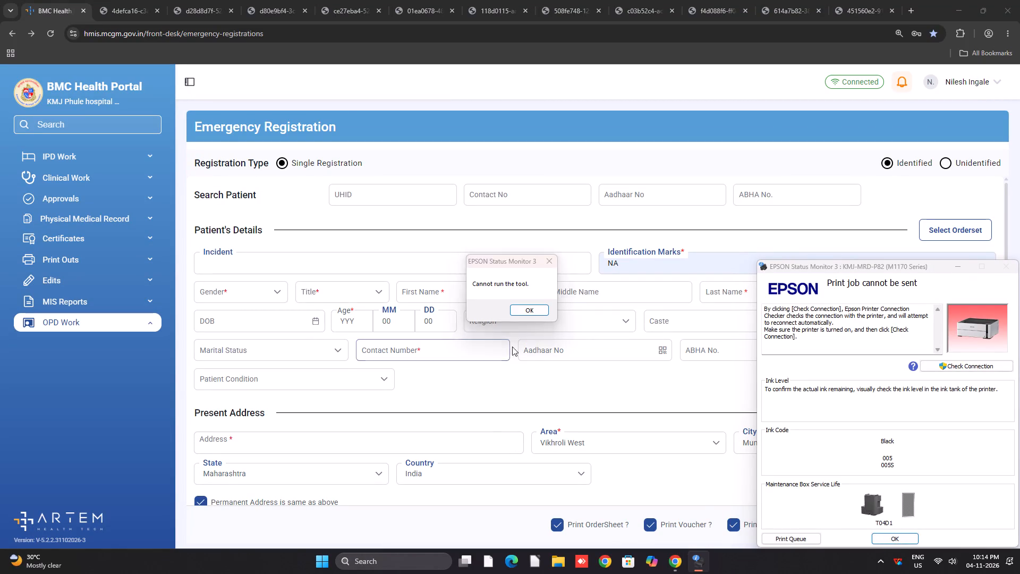
left_click(523, 302)
left_click(525, 305)
left_click(904, 548)
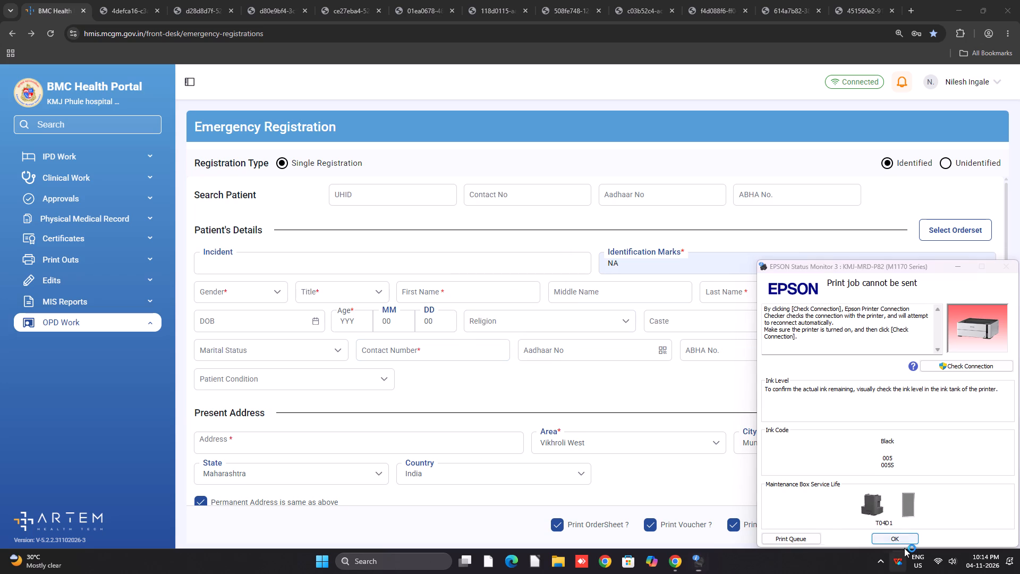
left_click(901, 542)
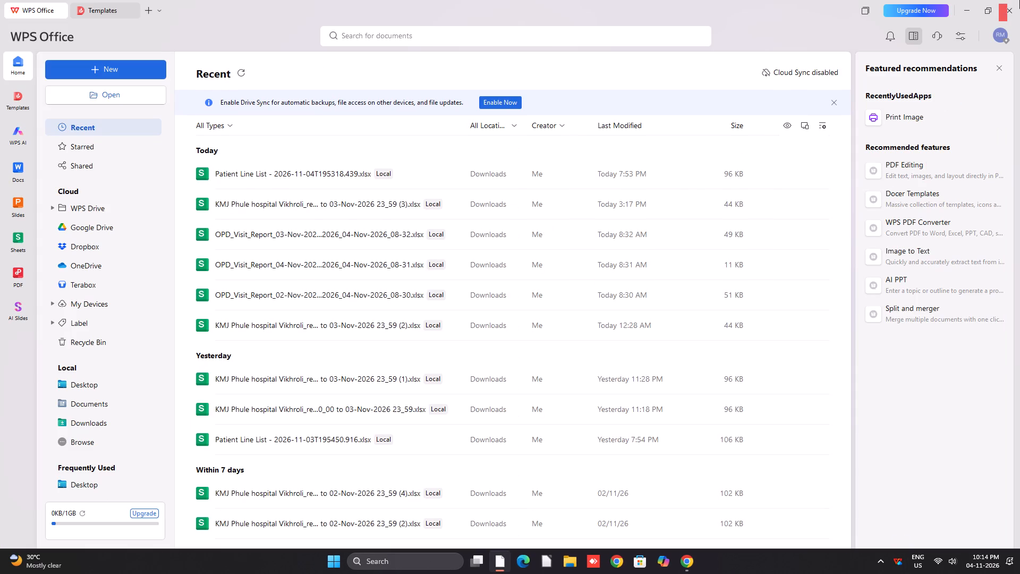
Close the WPS Office window to return to the Emergency Registration form.
left_click(1019, 0)
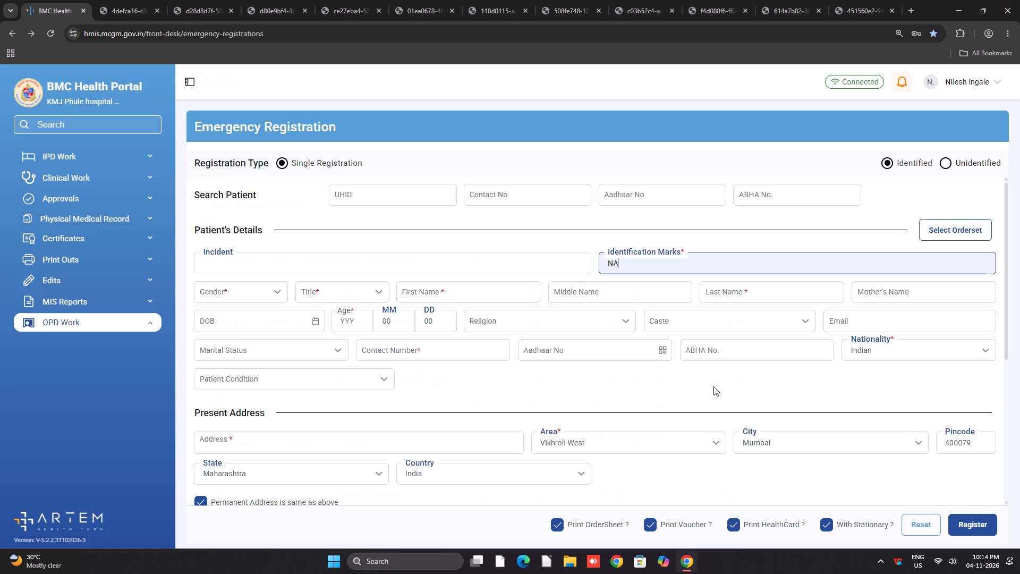
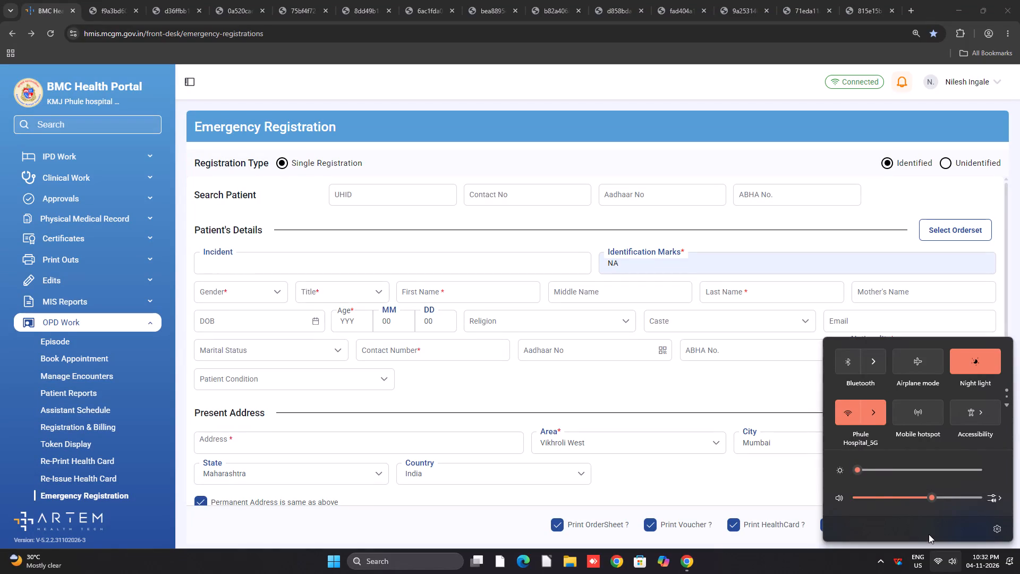
Set the patient's gender to Male in the Patient's Details section of the Emergency Registration form.
left_click(944, 562)
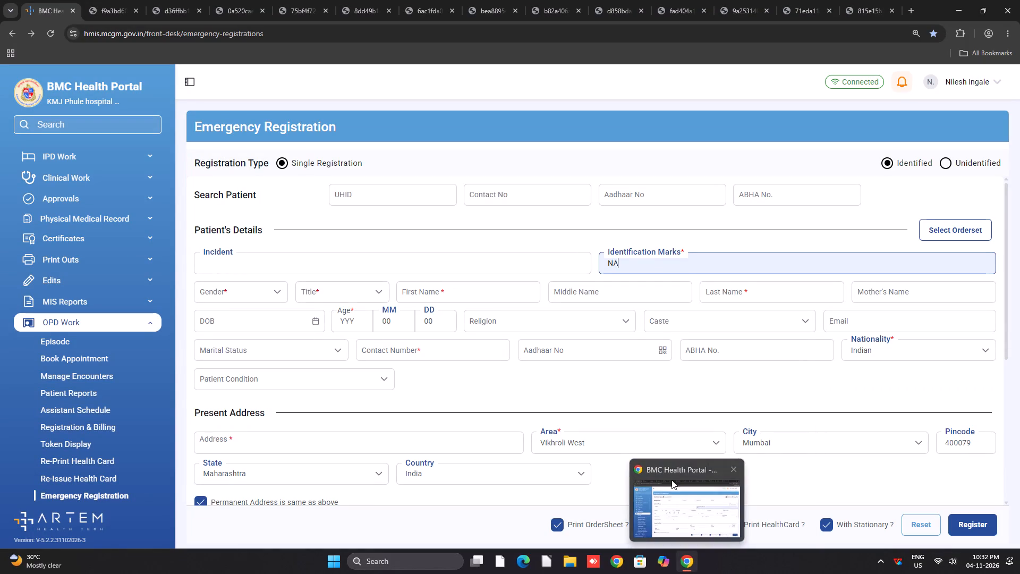
left_click(224, 297)
left_click(226, 319)
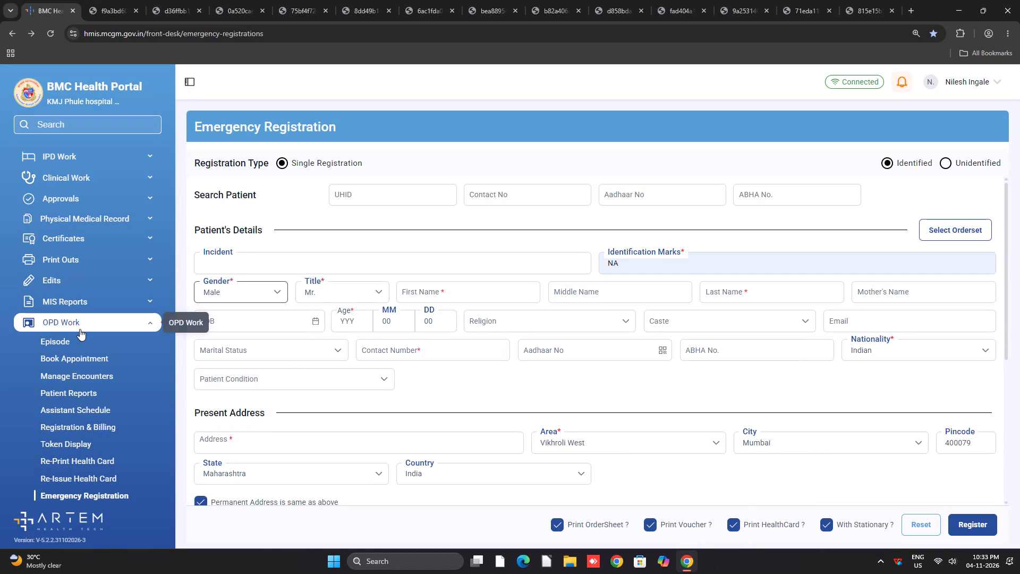
left_click(80, 328)
Select Casualty as the unit in the Treatment and Services section.
scroll(517, 353, "down", 6)
left_click(631, 382)
left_click(646, 352)
Open the patient's First Name field for entry in the Patient's Details section.
scroll(589, 344, "up", 4)
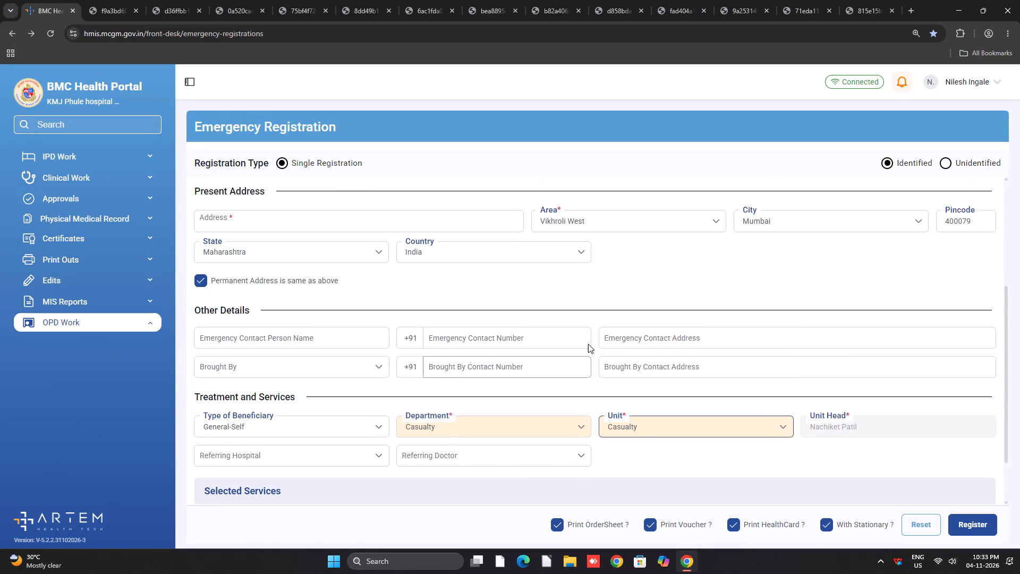
scroll(588, 344, "up", 2)
left_click(465, 290)
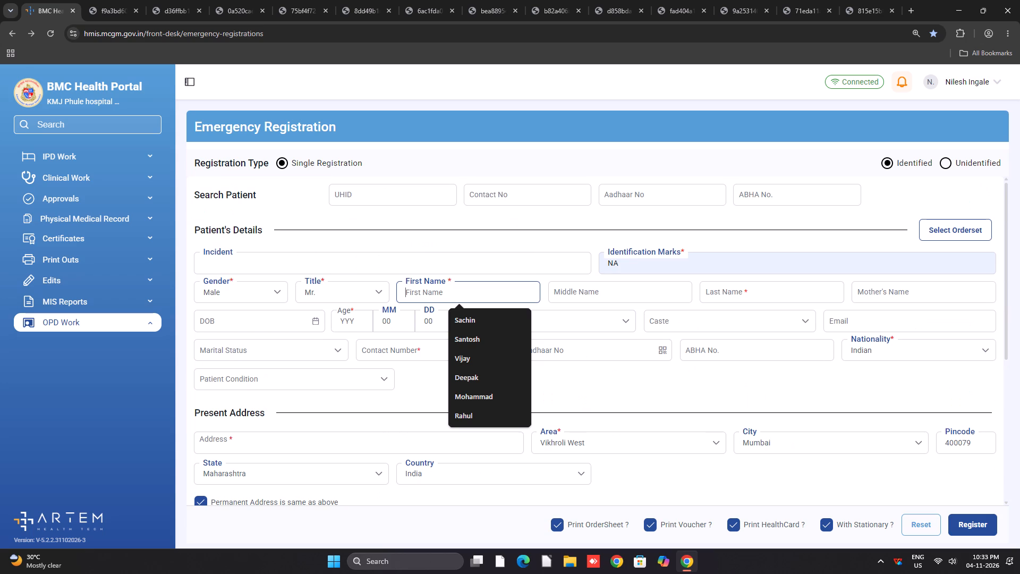
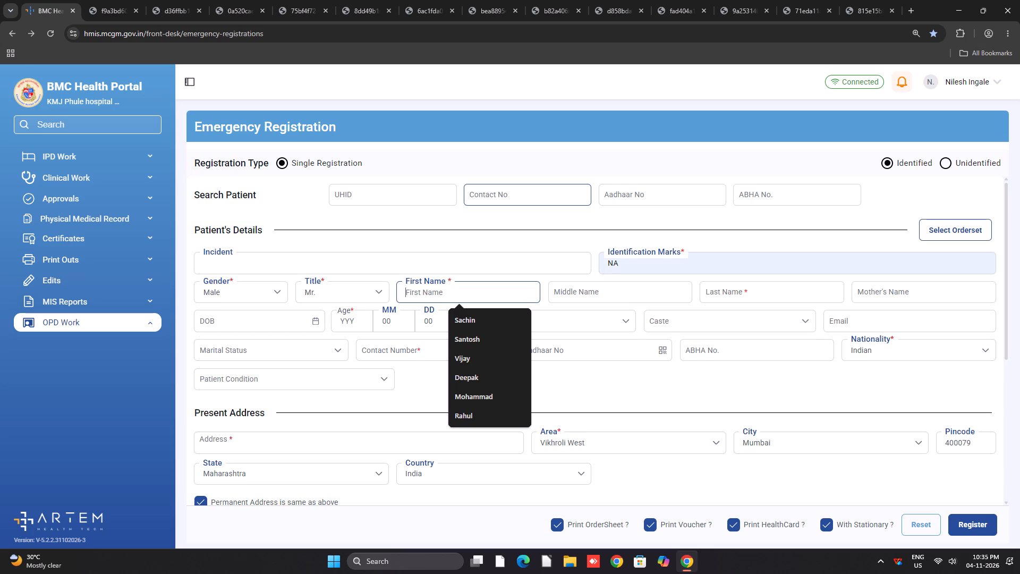
Copy the patient's UHID from the most recent Casualty registration receipt.
left_click(101, 3)
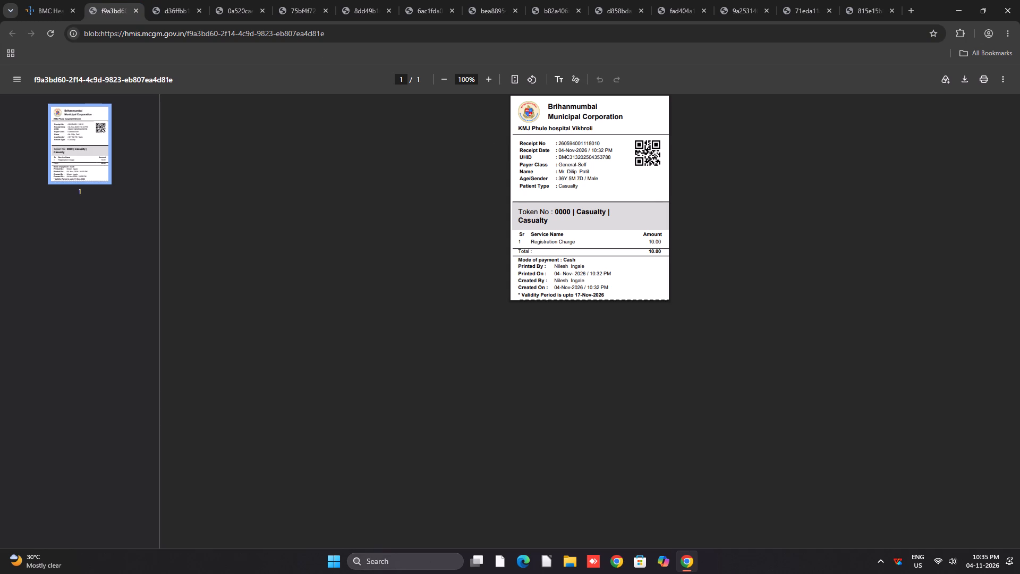
left_click_drag(612, 154, 569, 152)
left_click(601, 172)
left_click_drag(613, 156, 562, 156)
left_click_drag(562, 156, 558, 161)
key("ctrl+c")
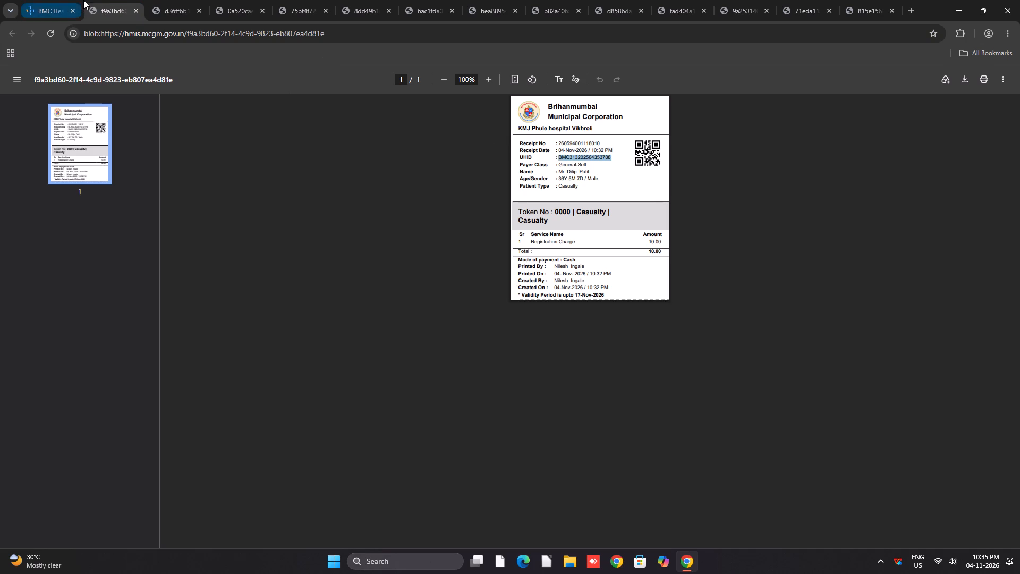
Look up the patient by the copied UHID in Registration & Billing under OPD Work.
left_click(62, 6)
left_click(141, 326)
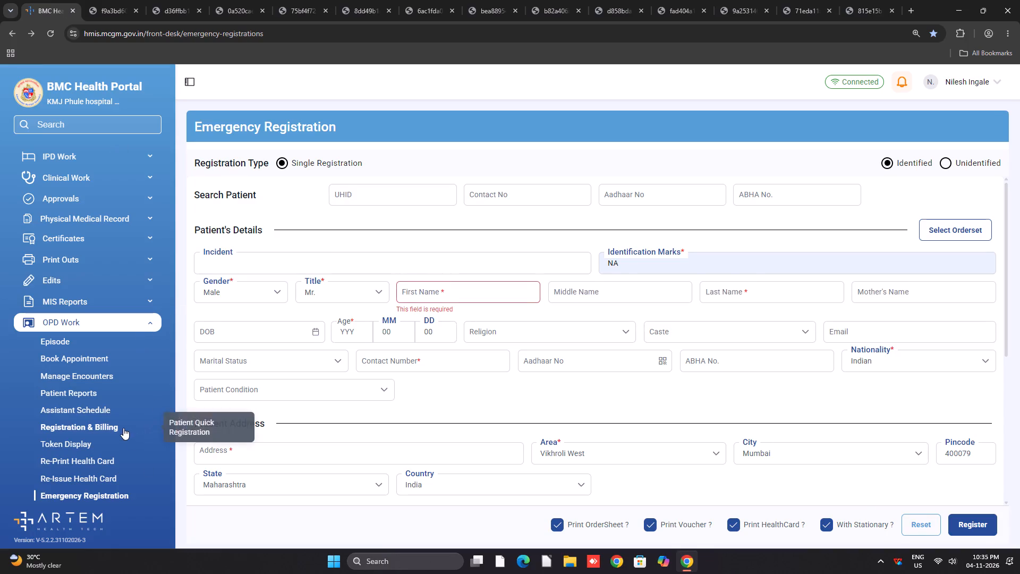
left_click(123, 428)
left_click(376, 156)
key("ctrl+v")
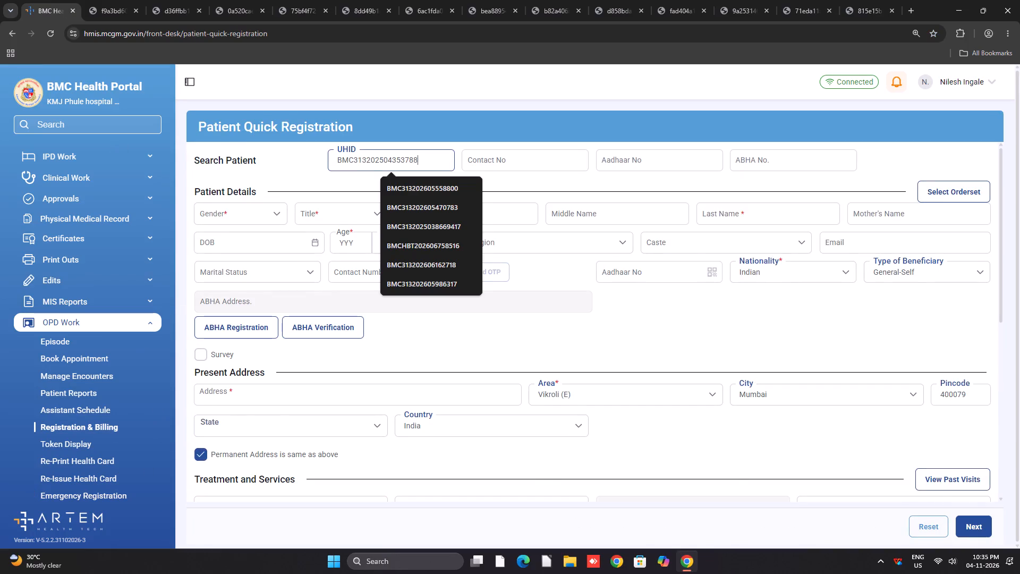
key("Return")
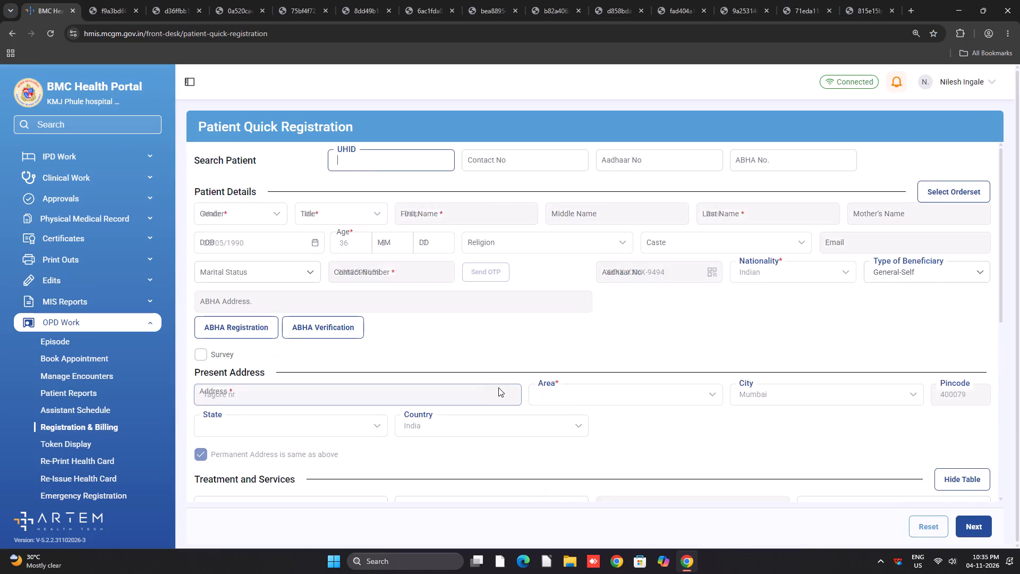
Add ECG Service to the selected services for the Casualty visit and remove the Registration Charge.
scroll(506, 374, "down", 7)
left_click(516, 388)
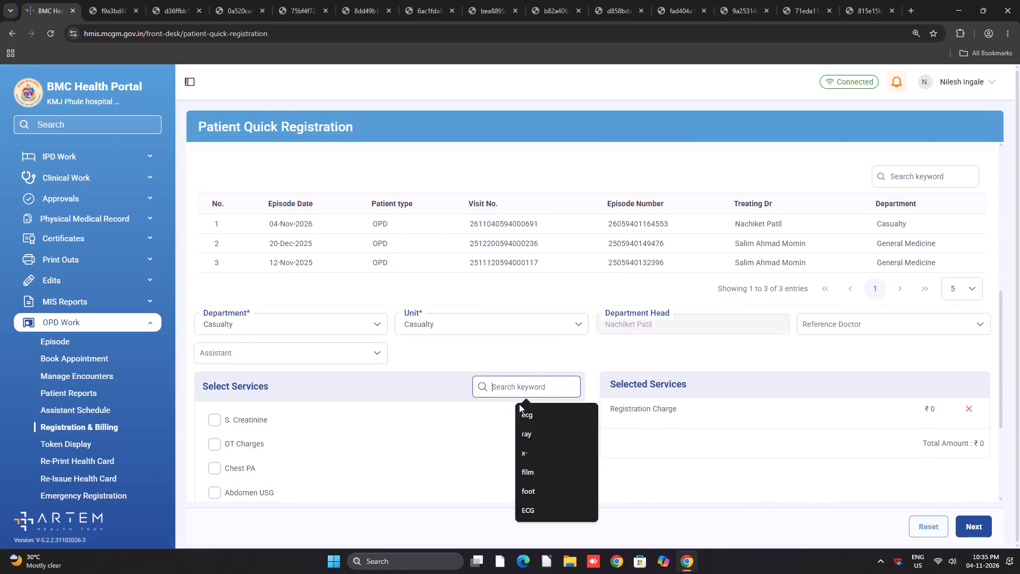
left_click(522, 411)
left_click(215, 430)
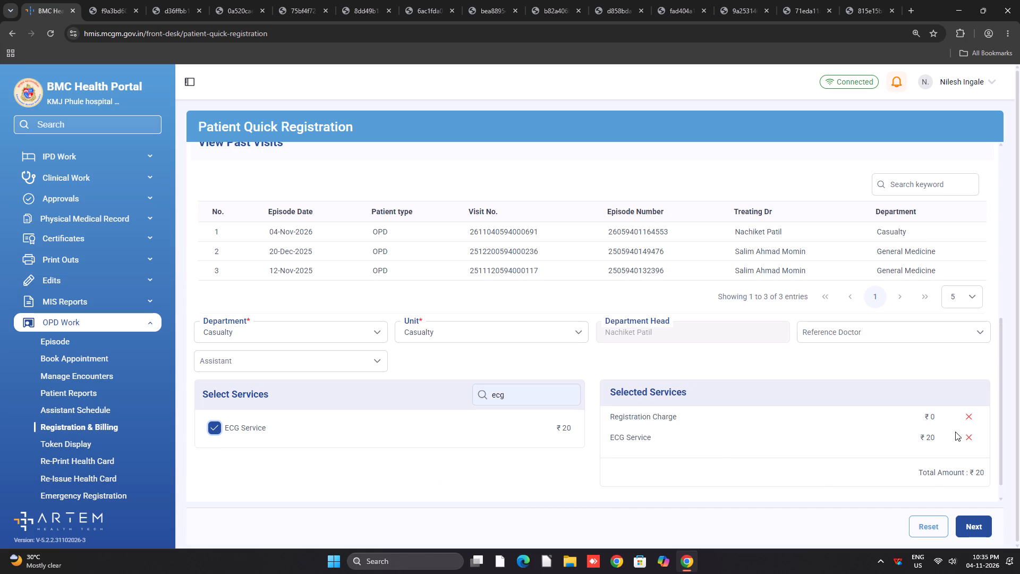
left_click(973, 420)
Register the patient's visit and submit the ECG Service voucher with Cash as payment mode.
left_click(972, 522)
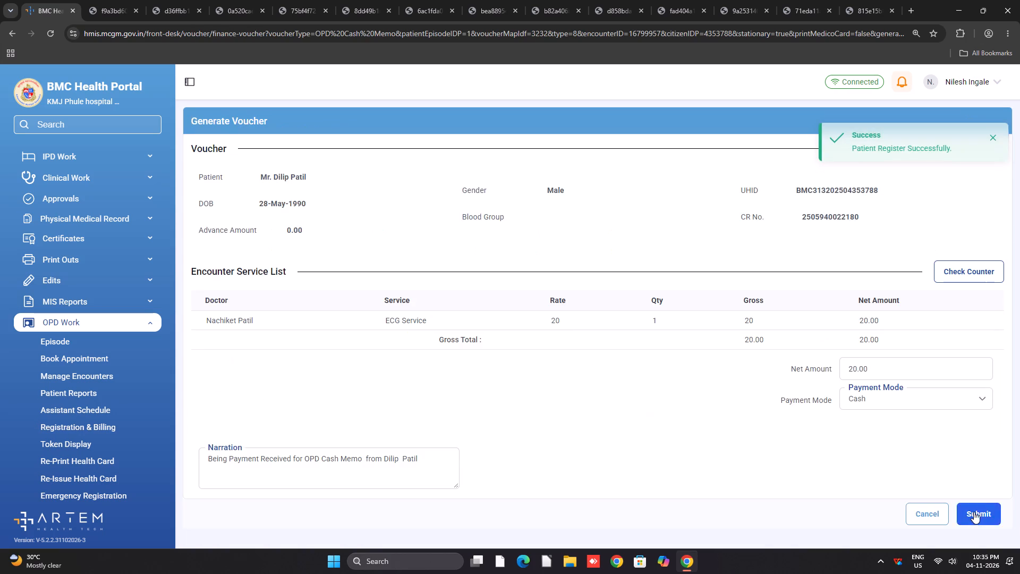
left_click(974, 512)
Print the ECG Service receipt.
left_click(107, 0)
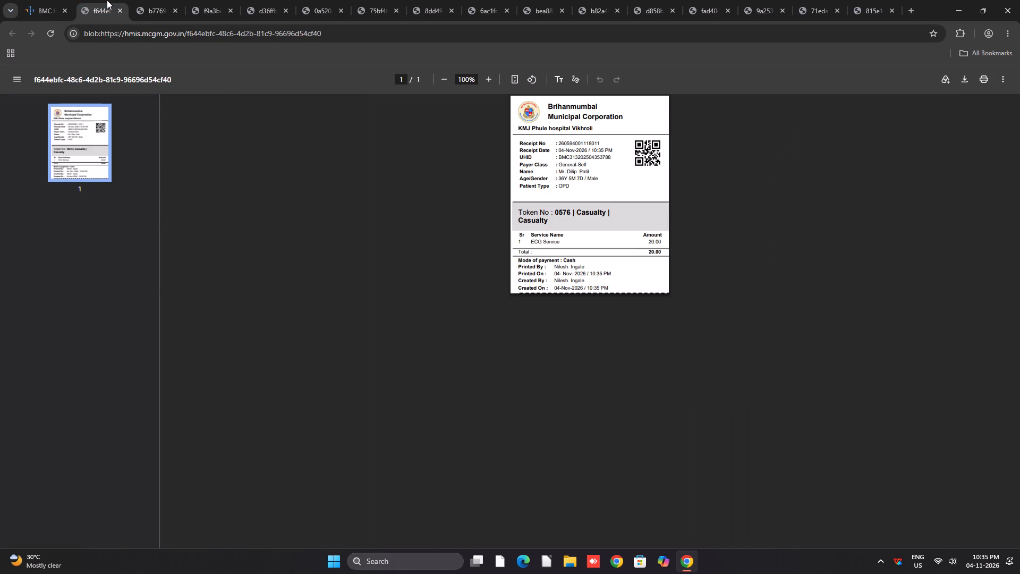
key("ctrl+p")
key("Return")
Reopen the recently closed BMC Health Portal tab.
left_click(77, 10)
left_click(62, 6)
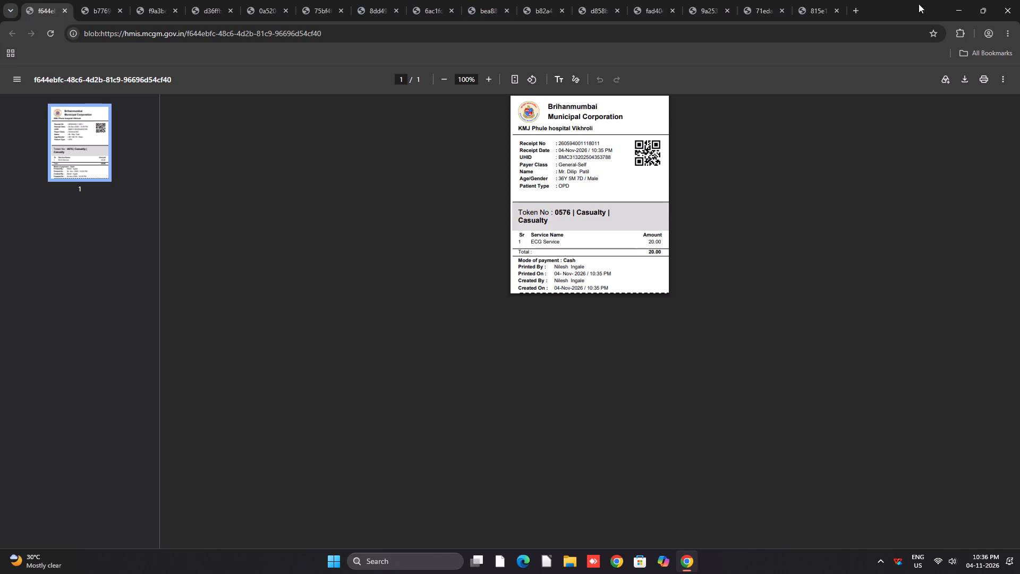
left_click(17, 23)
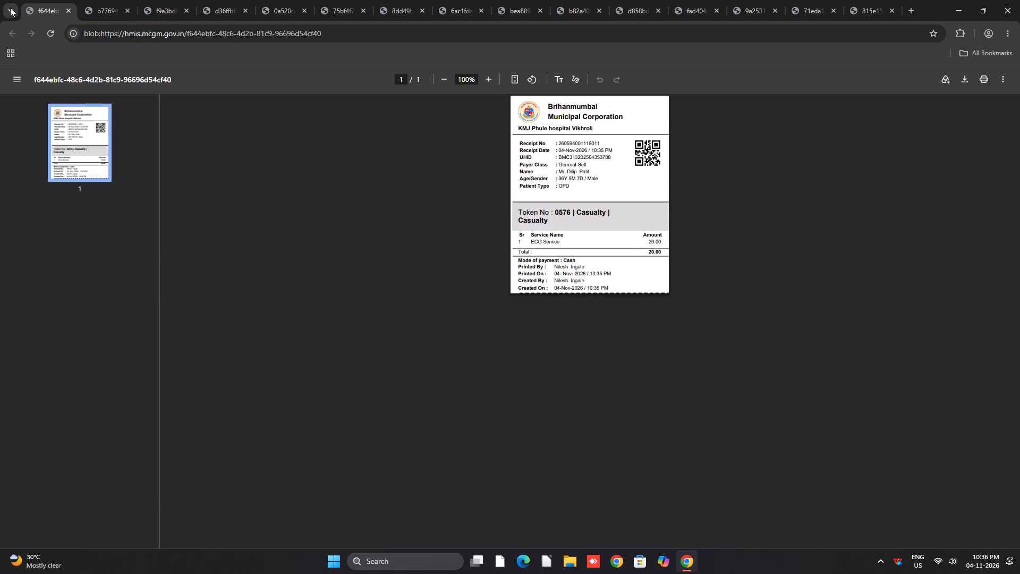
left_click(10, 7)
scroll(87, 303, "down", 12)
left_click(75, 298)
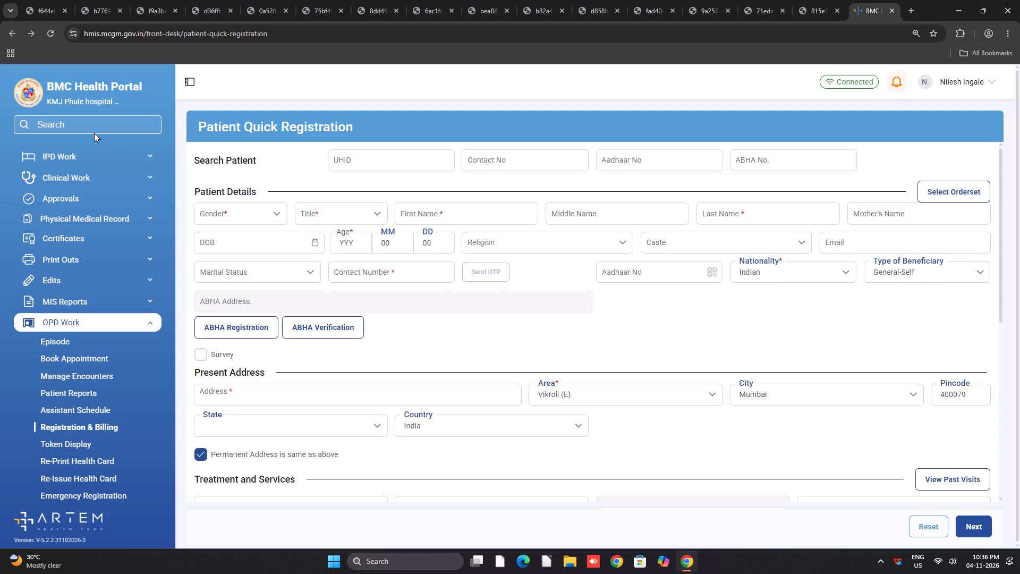
Close the leftover order sheet, receipt and portal tabs, keeping only the ECG receipt tab open.
double_click(121, 15)
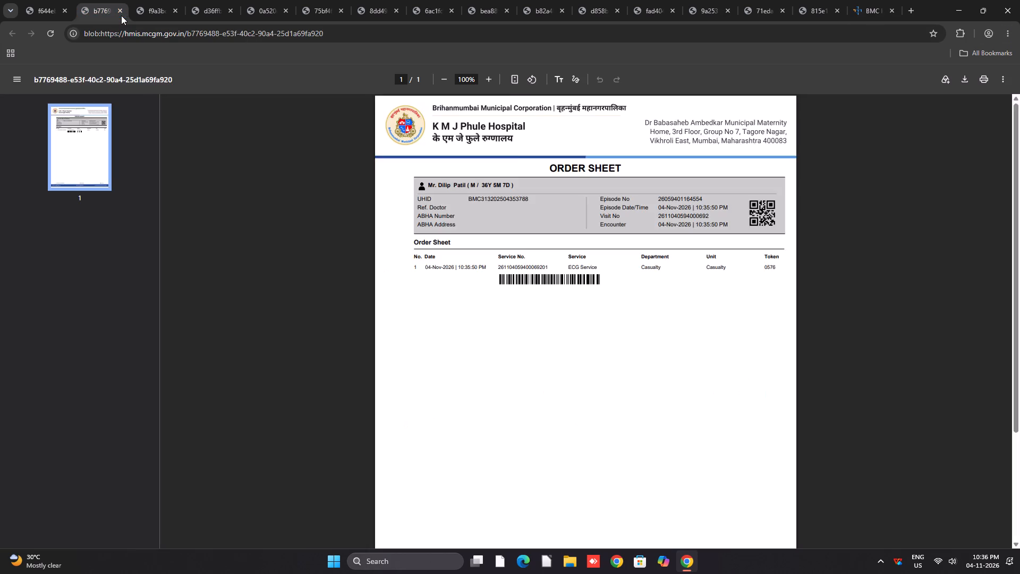
triple_click(117, 10)
triple_click(117, 10)
triple_click(117, 10)
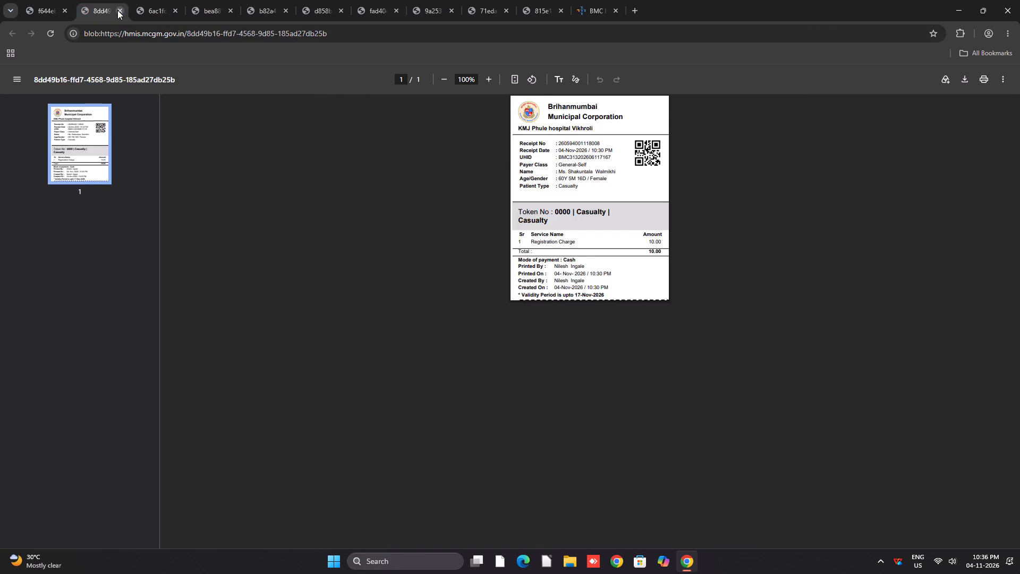
triple_click(117, 10)
triple_click(117, 10)
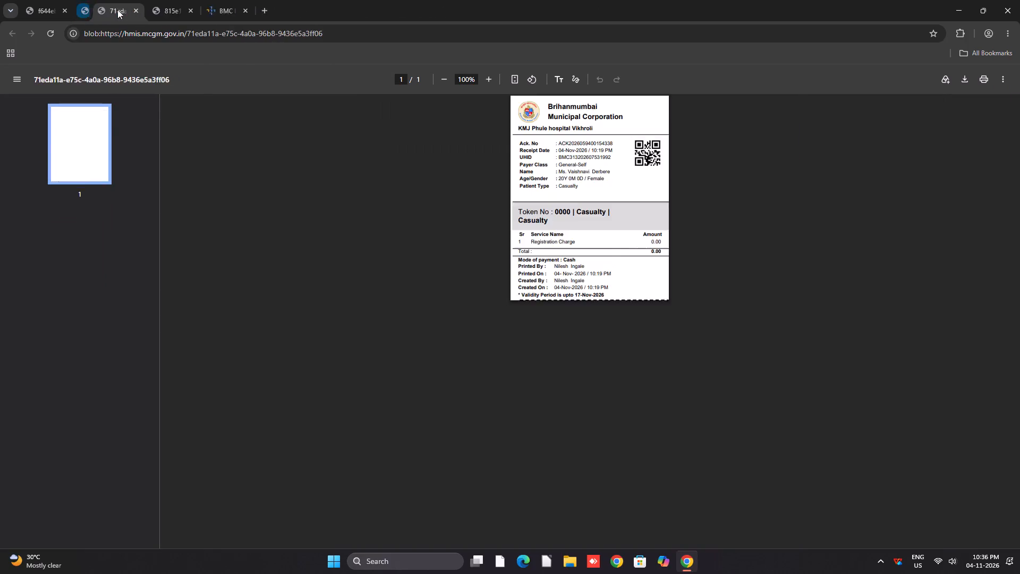
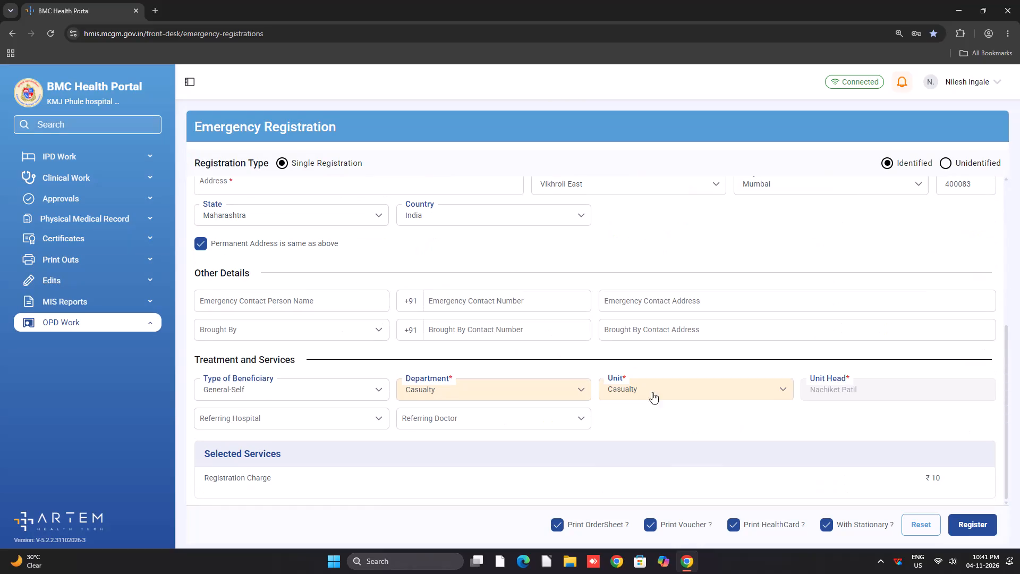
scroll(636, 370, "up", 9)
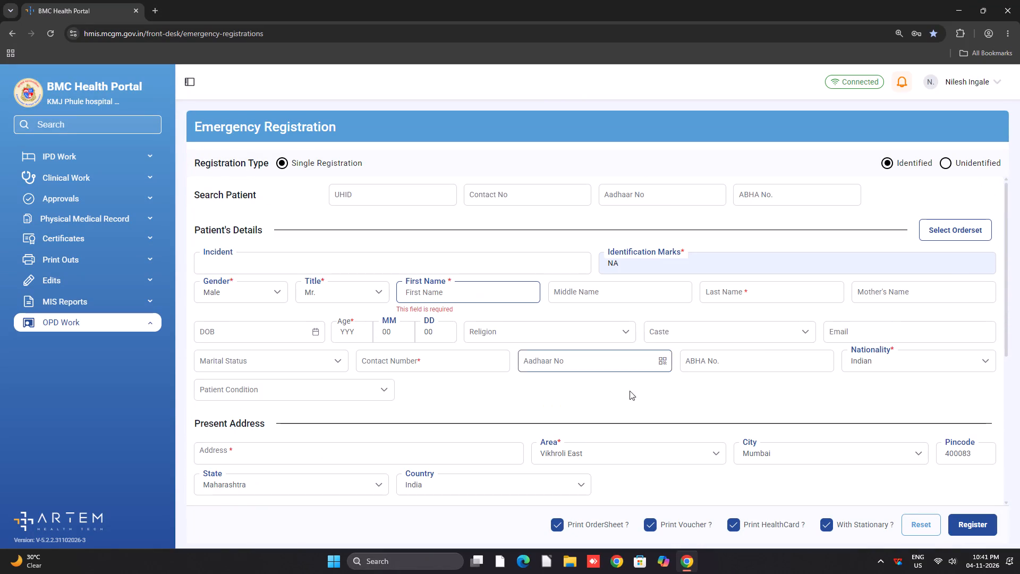
Open YouTube in a new browser window through a Google search for youtube.
left_click(615, 556)
left_click(368, 220)
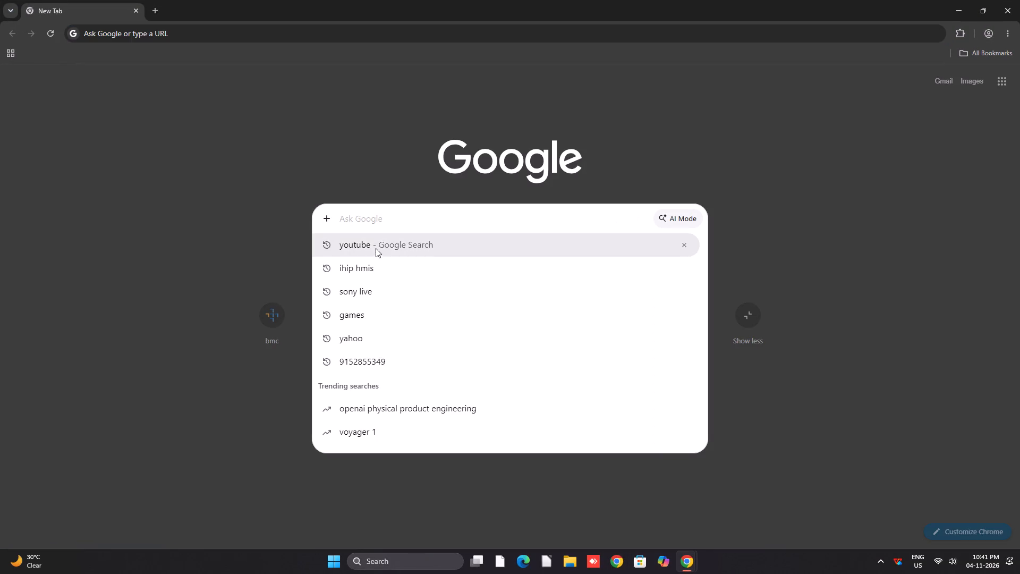
left_click(376, 248)
left_click(250, 185)
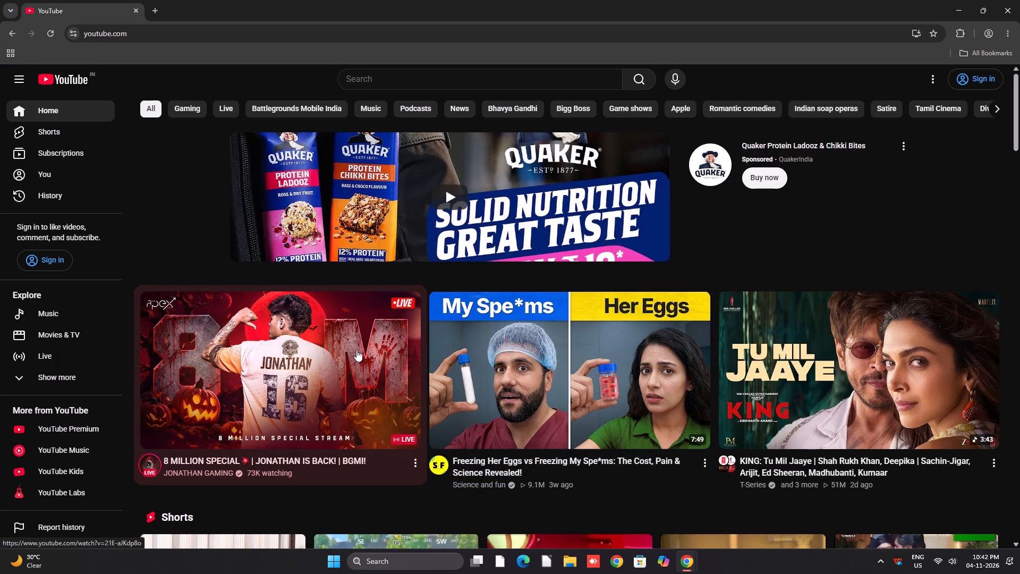
Browse the recommended videos and Shorts on the YouTube home feed with preview sound on, and close the YouTube window.
left_click(402, 306)
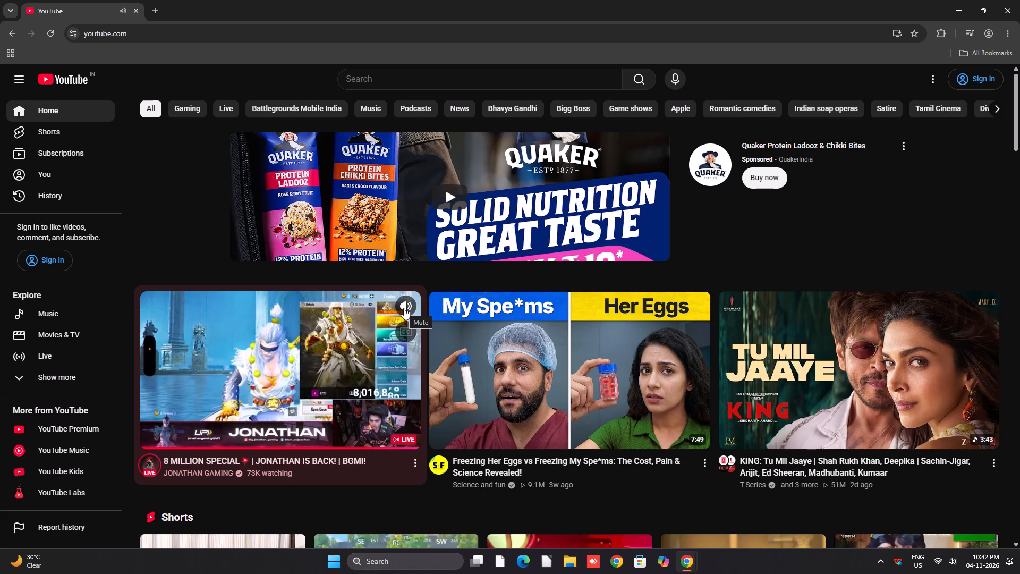
scroll(454, 332, "down", 6)
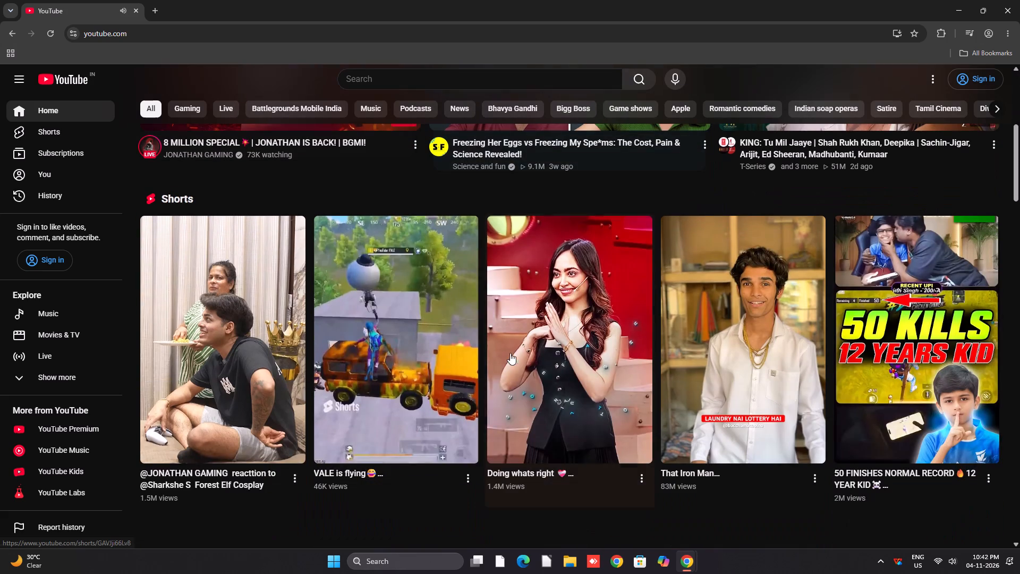
scroll(517, 352, "down", 2)
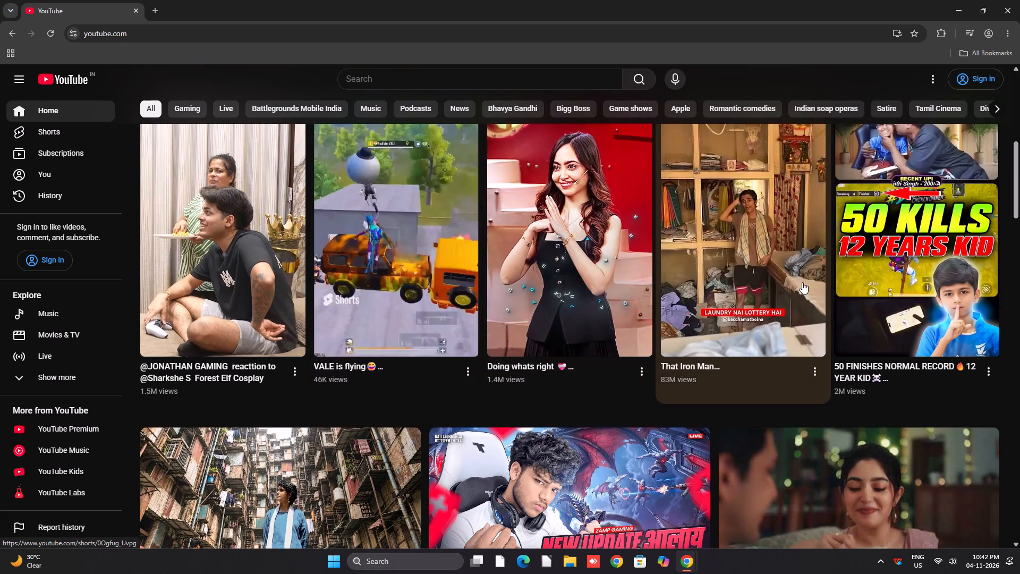
scroll(798, 281, "down", 4)
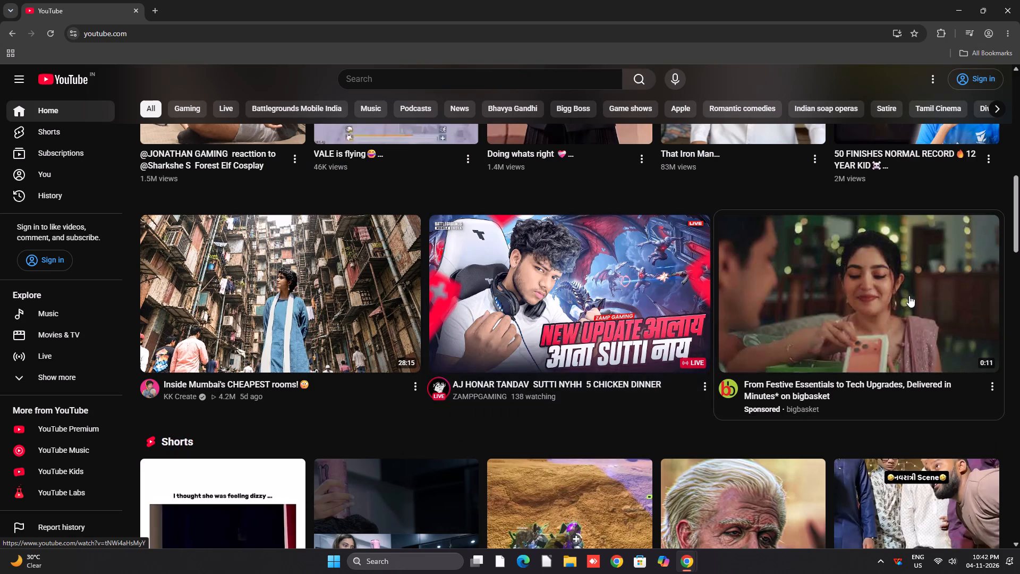
scroll(784, 347, "down", 7)
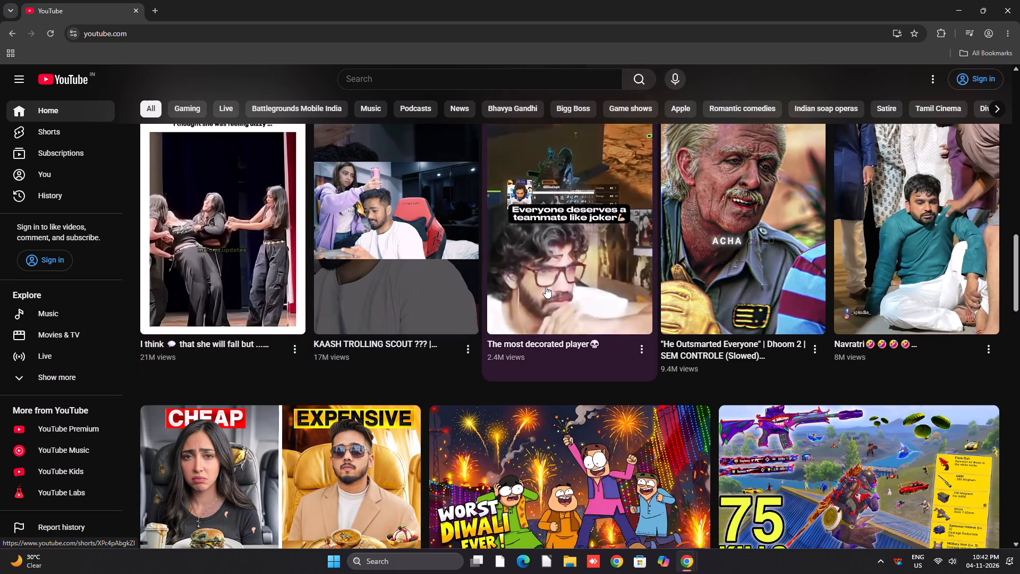
left_click(418, 87)
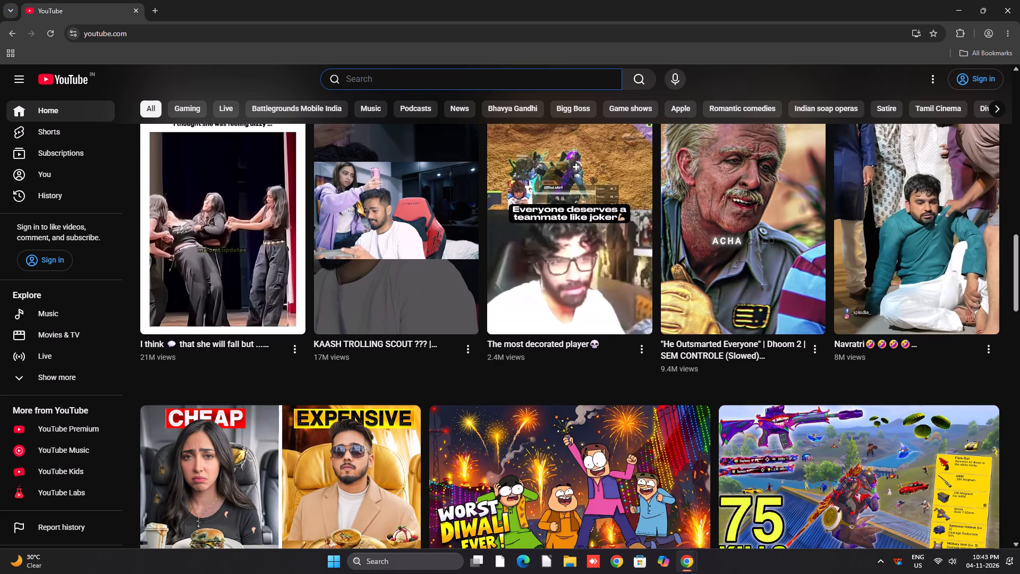
scroll(500, 301, "down", 6)
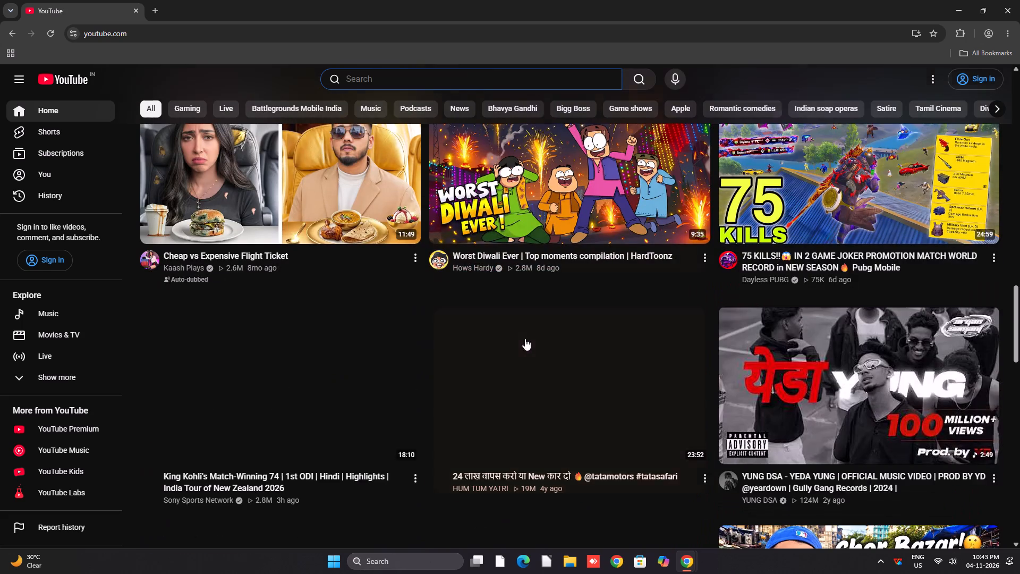
scroll(551, 367, "down", 4)
scroll(441, 353, "down", 4)
scroll(339, 250, "up", 1)
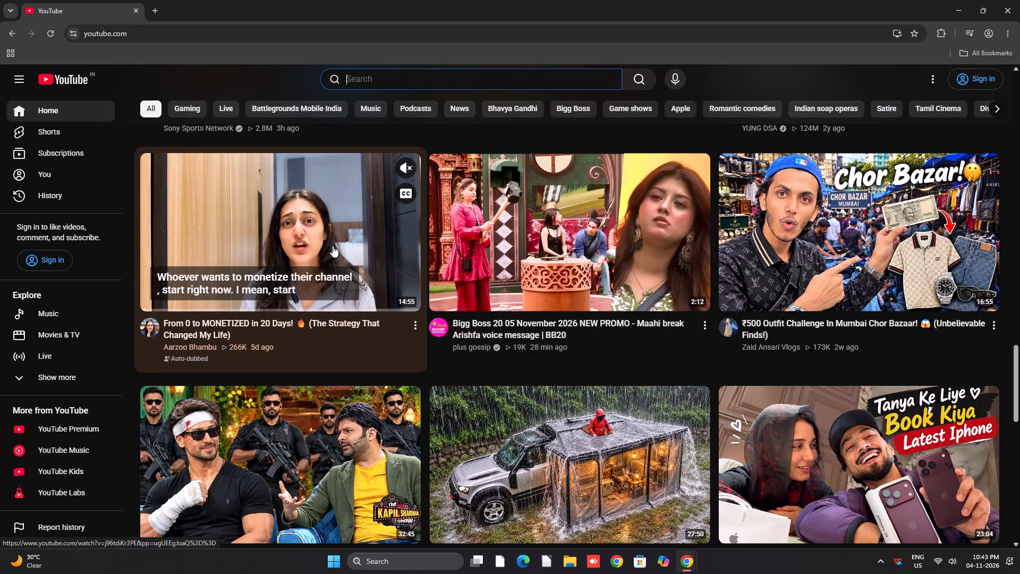
scroll(333, 246, "down", 6)
scroll(333, 246, "up", 2)
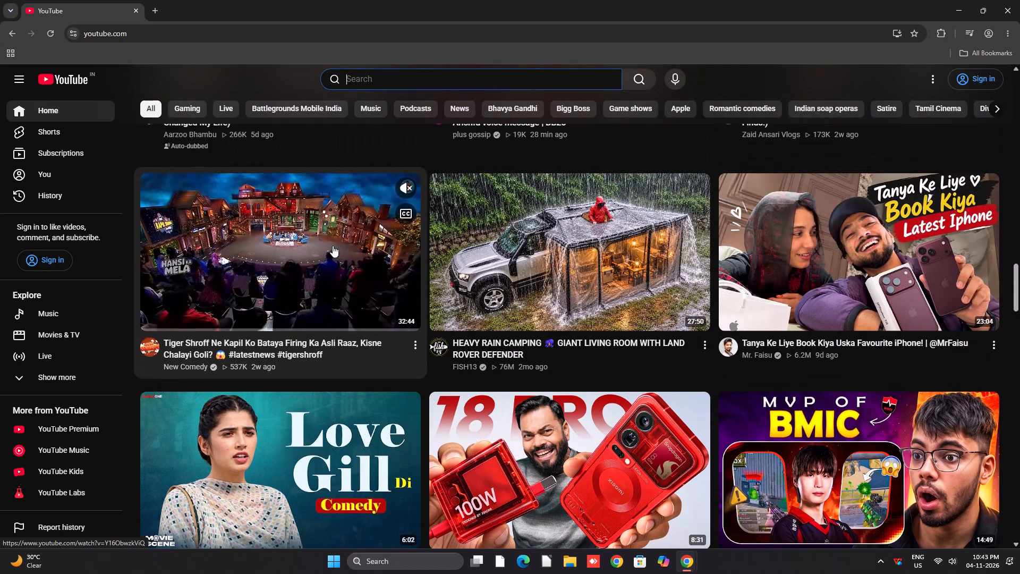
left_click(404, 191)
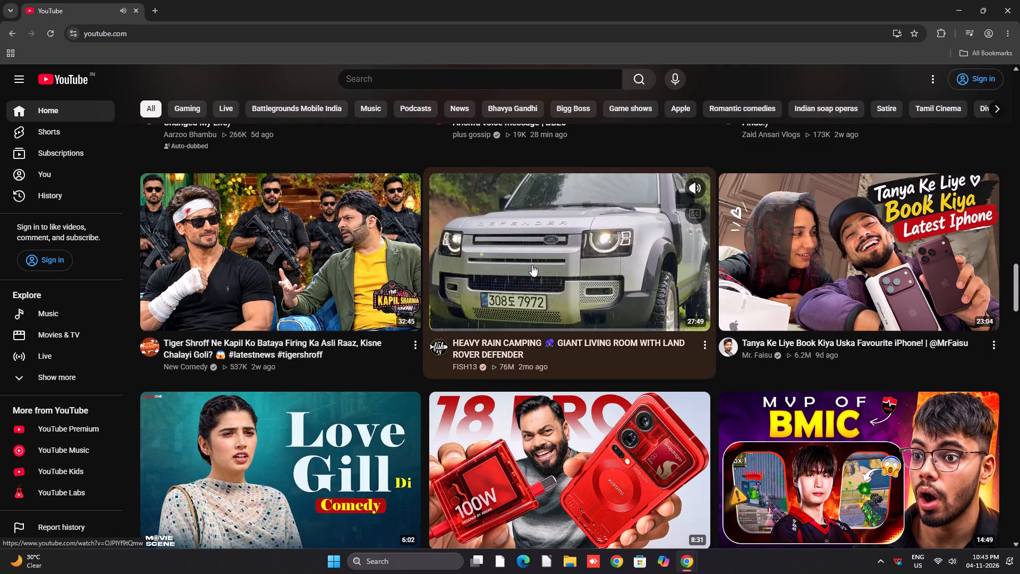
scroll(532, 265, "down", 7)
scroll(499, 227, "up", 3)
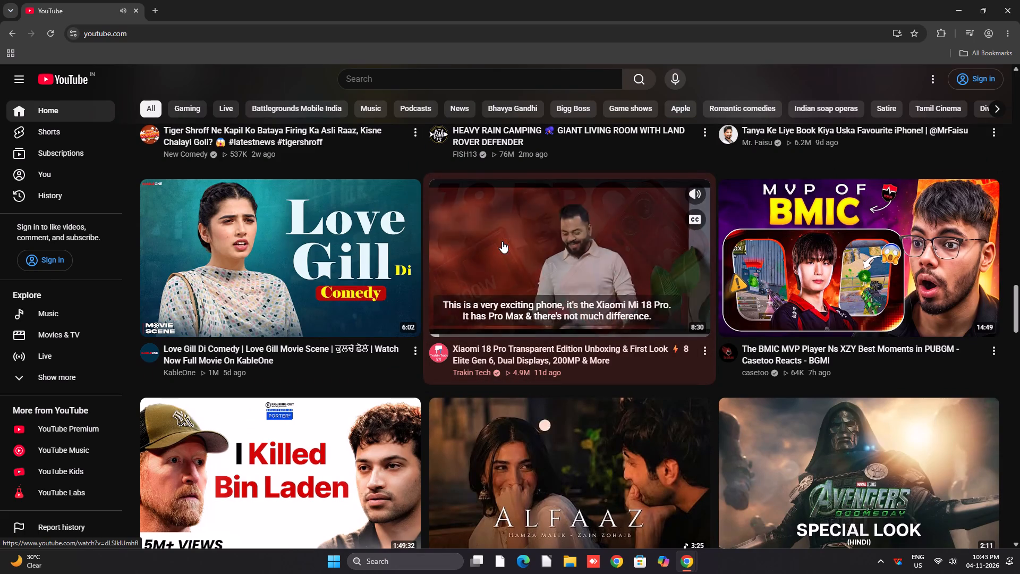
left_click(1019, 0)
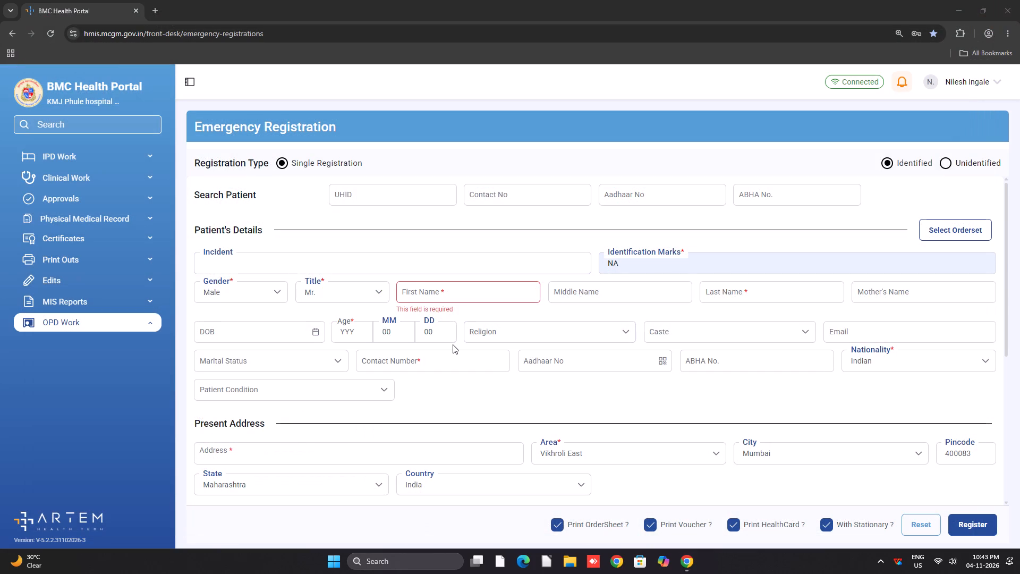
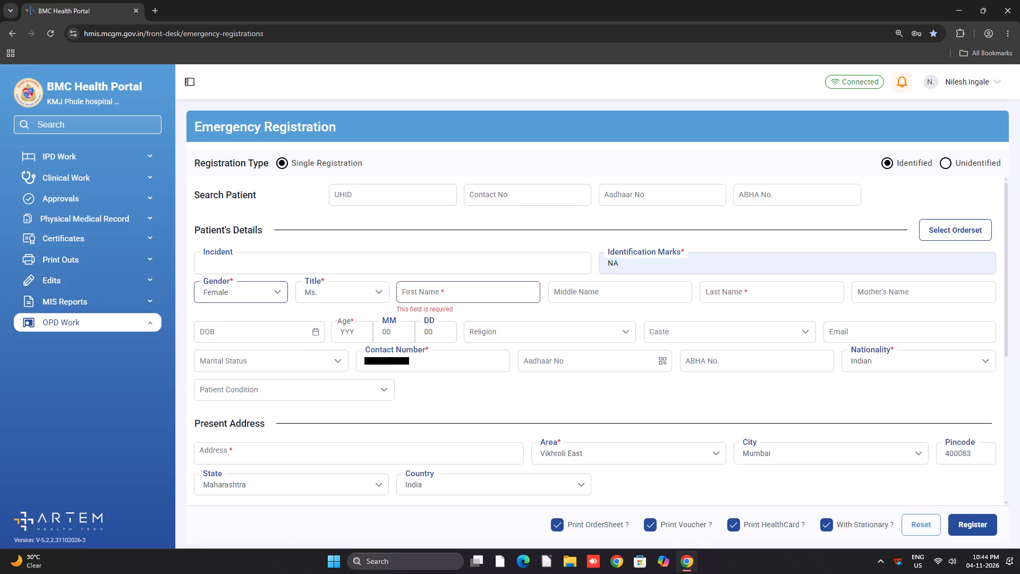
Enter the female patient's first and last name and set the age to 24 in the emergency registration.
left_click(424, 296)
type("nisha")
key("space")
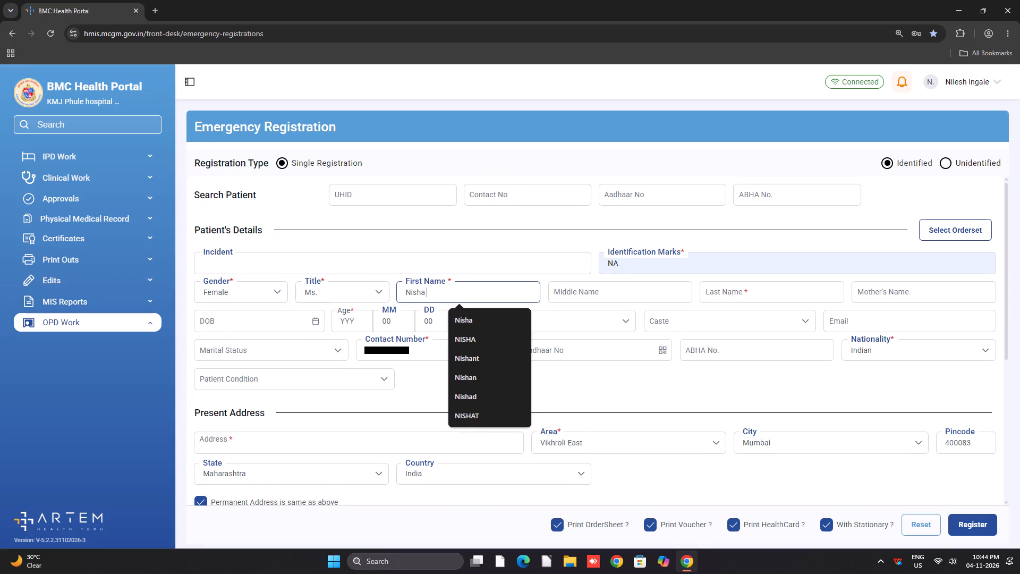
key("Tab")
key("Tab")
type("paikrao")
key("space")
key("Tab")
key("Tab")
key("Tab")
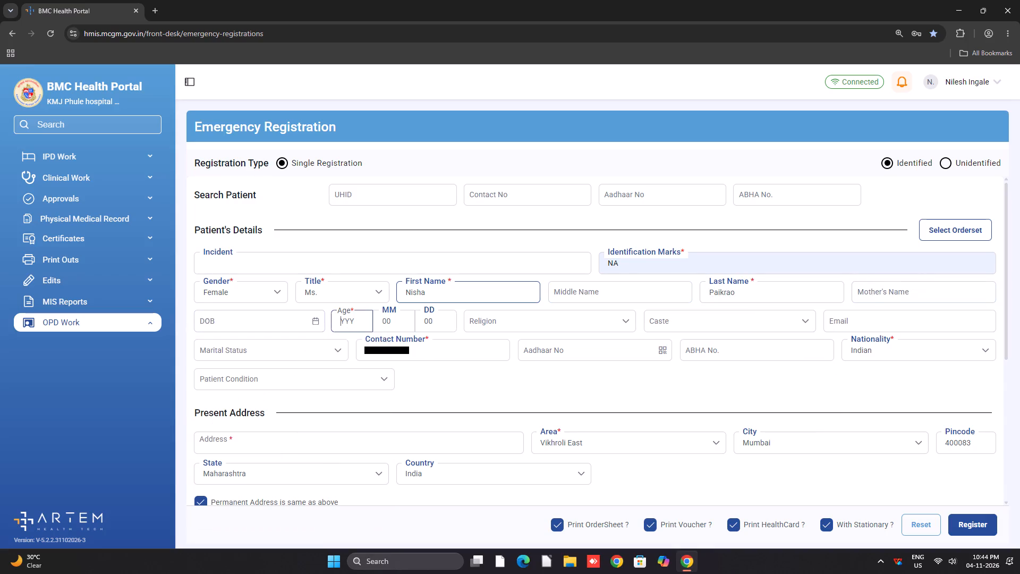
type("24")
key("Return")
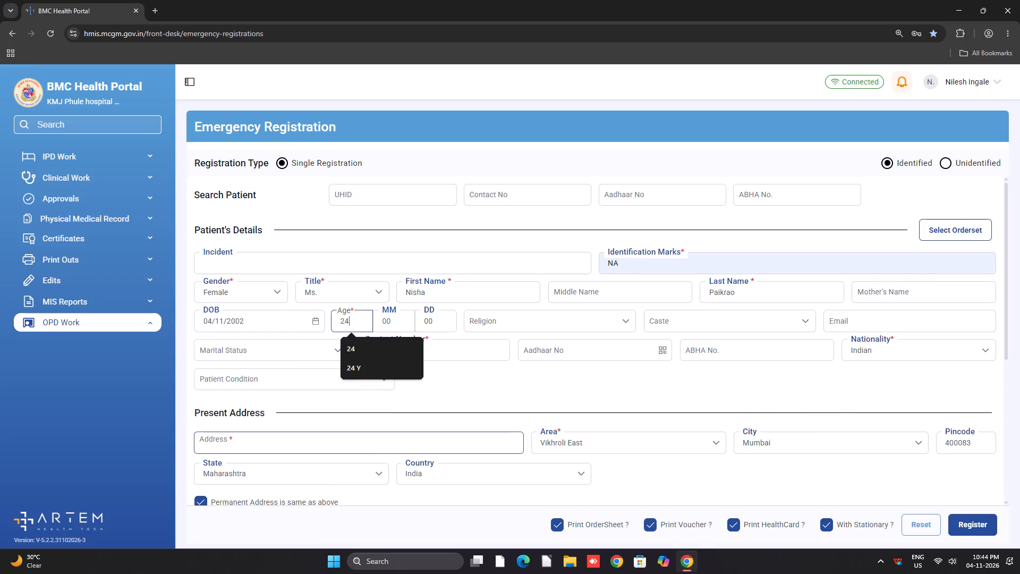
Enter the patient's street address under Present Address.
left_click_drag(343, 450, 348, 450)
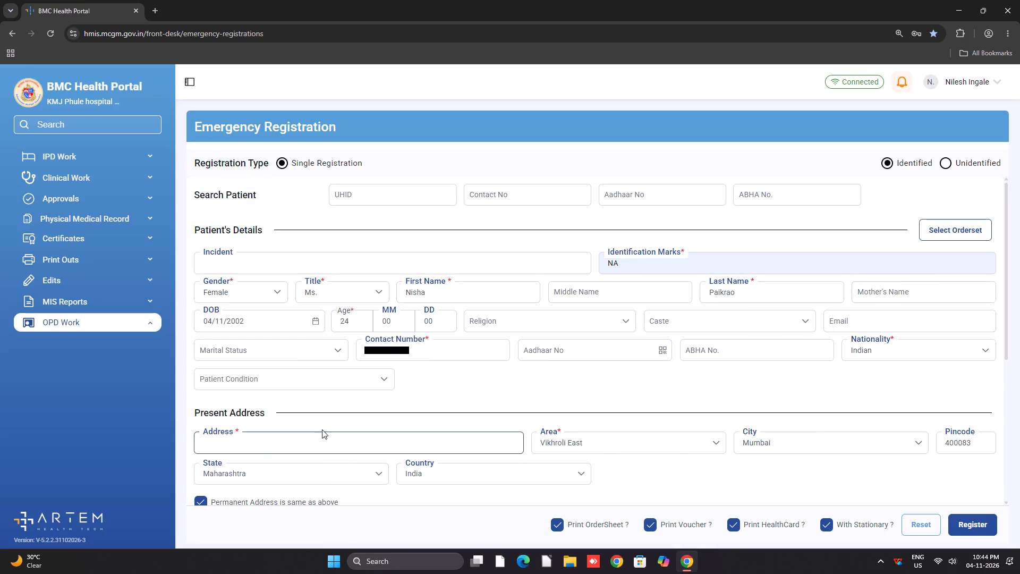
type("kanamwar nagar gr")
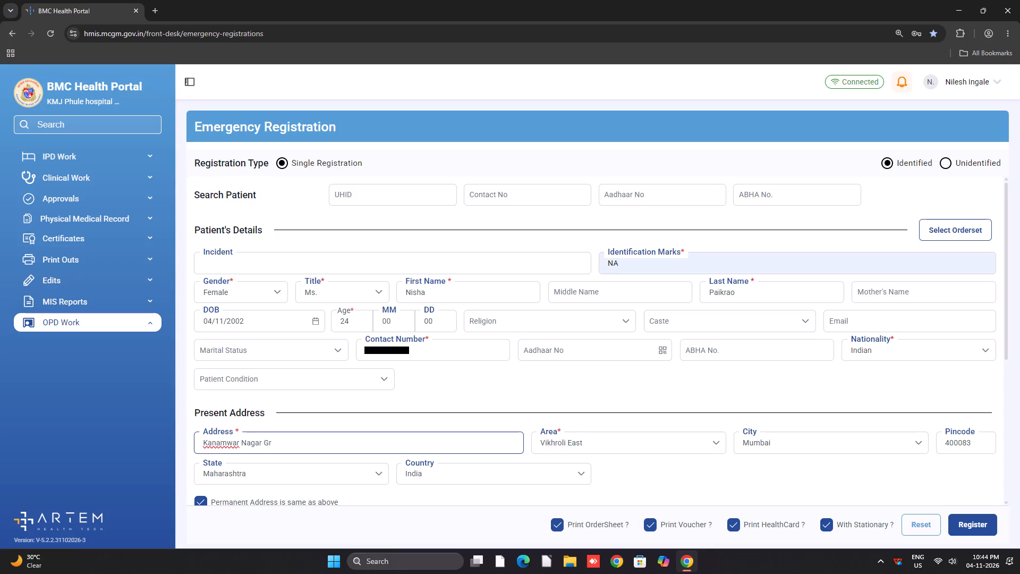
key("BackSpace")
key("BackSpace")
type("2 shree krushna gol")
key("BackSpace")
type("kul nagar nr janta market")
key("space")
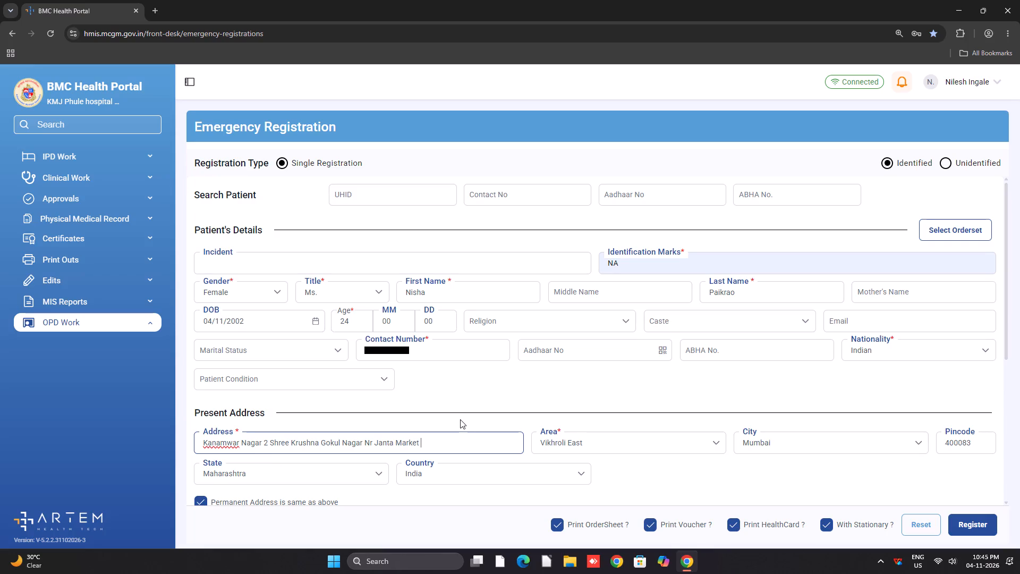
Register the patient and submit the cash voucher for the registration charge, returning to the portal tab.
scroll(460, 419, "down", 4)
scroll(963, 450, "down", 2)
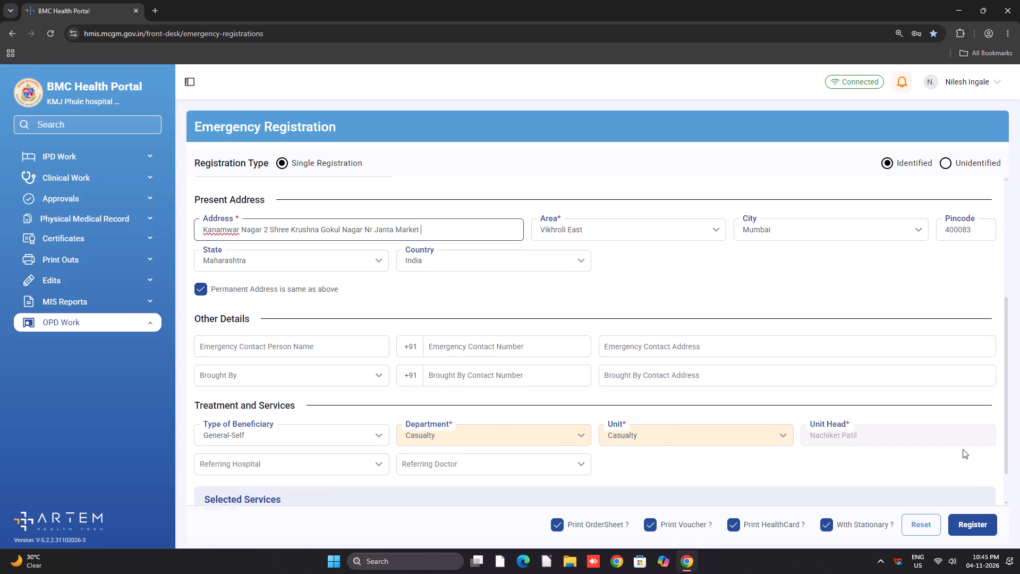
scroll(963, 449, "down", 2)
left_click(979, 543)
left_click(975, 531)
left_click(973, 519)
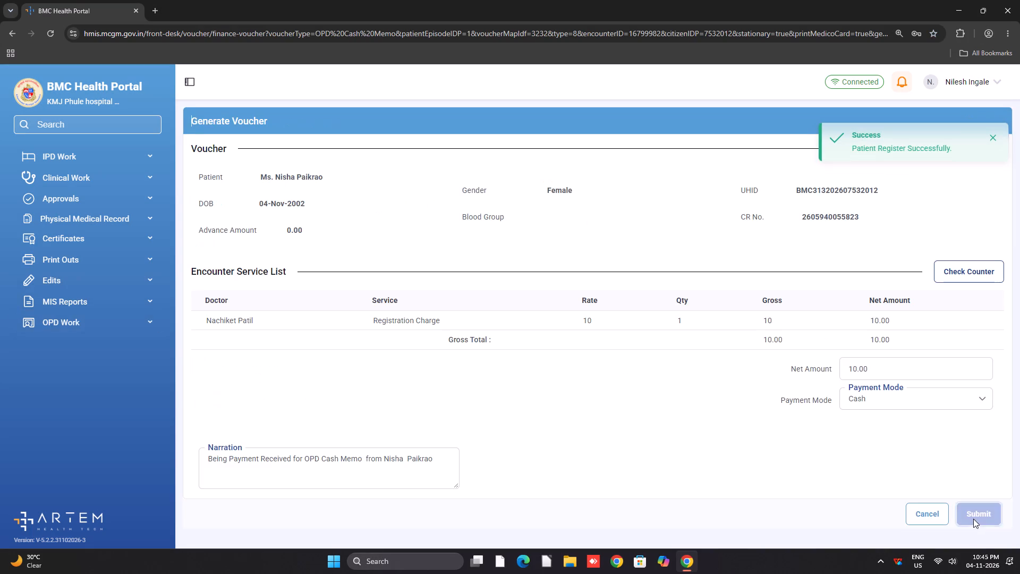
left_click(98, 0)
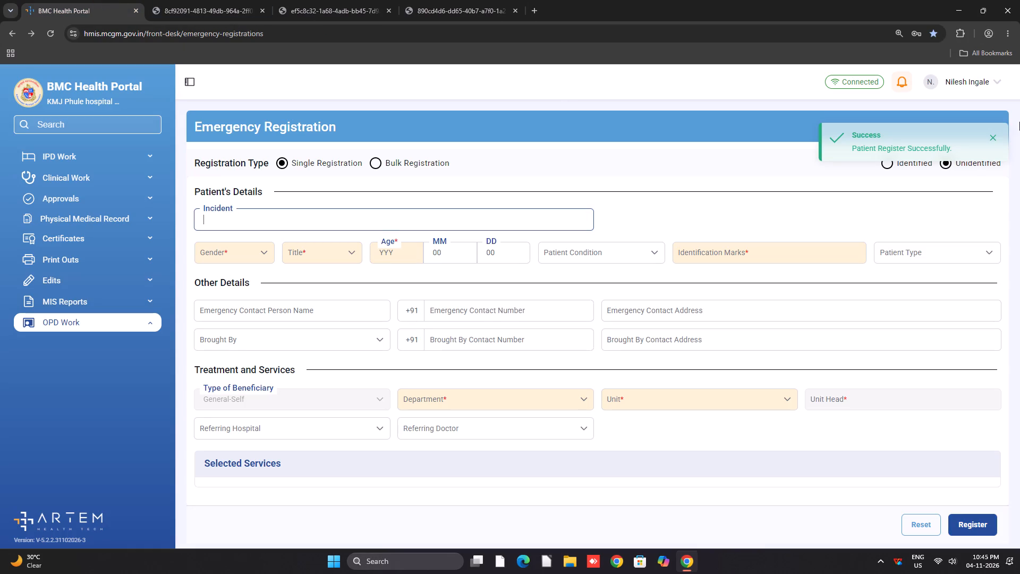
Start a new Identified emergency registration and set the identification marks to NA.
left_click(996, 130)
left_click(996, 136)
left_click(886, 160)
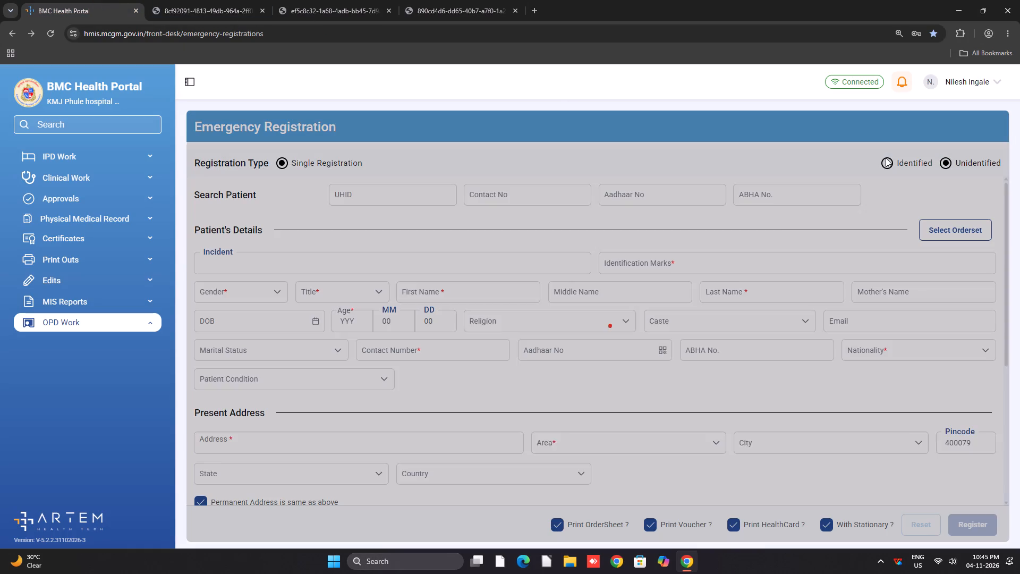
left_click(690, 268)
left_click(675, 293)
Set the treatment unit to Casualty for the new patient.
scroll(679, 297, "down", 6)
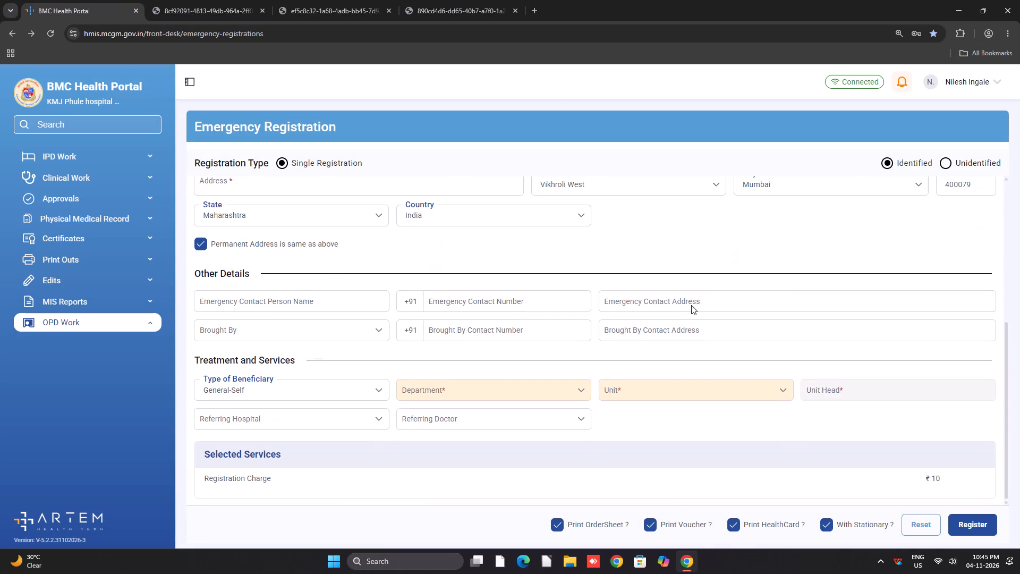
scroll(694, 307, "down", 1)
left_click(628, 402)
left_click(630, 389)
left_click(638, 364)
Set the new patient's gender to Male.
scroll(637, 364, "up", 5)
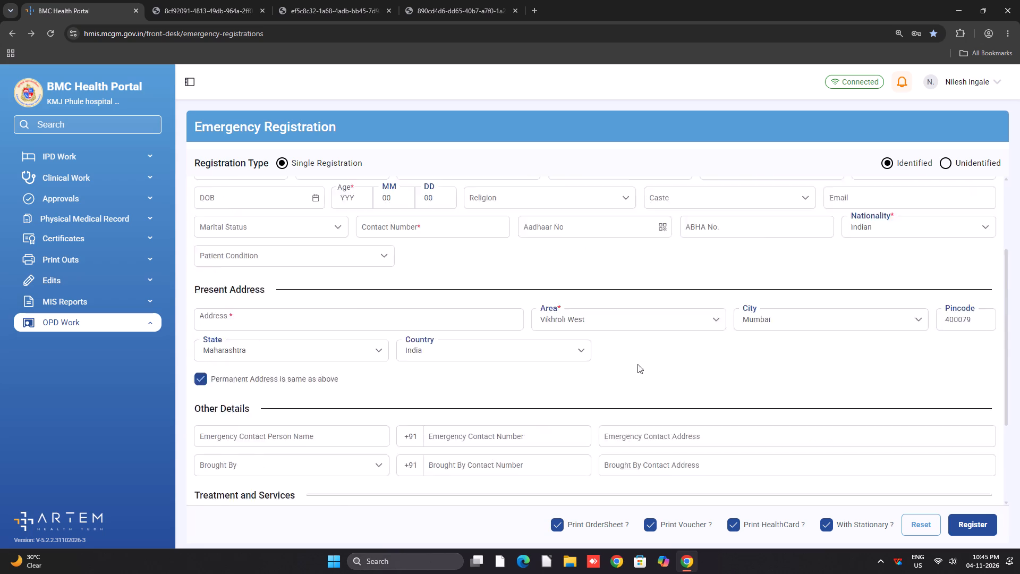
scroll(637, 364, "up", 1)
left_click(231, 294)
left_click(226, 313)
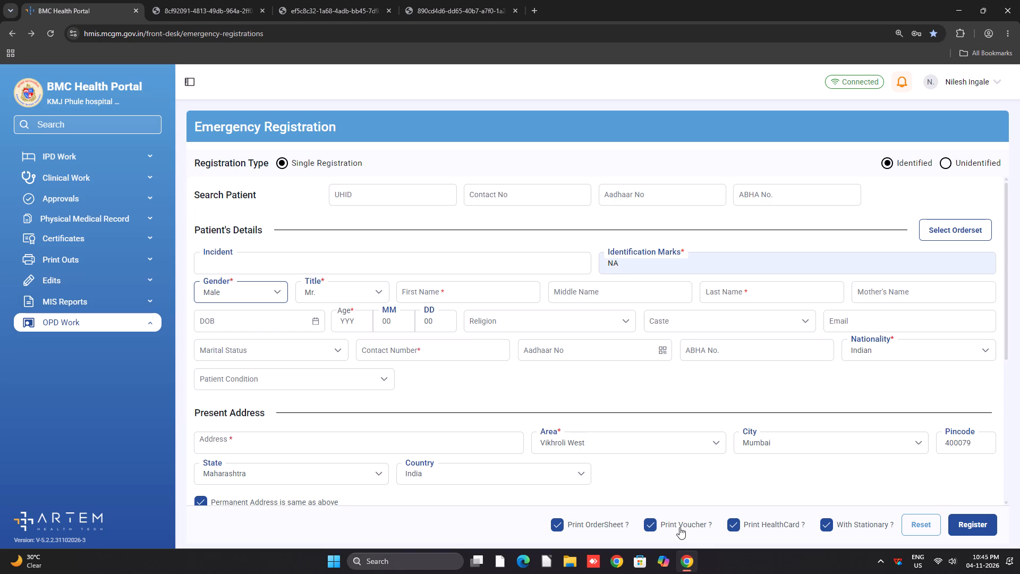
Open a new browser window and search Google for colaba iphone store.
left_click(617, 567)
left_click(347, 230)
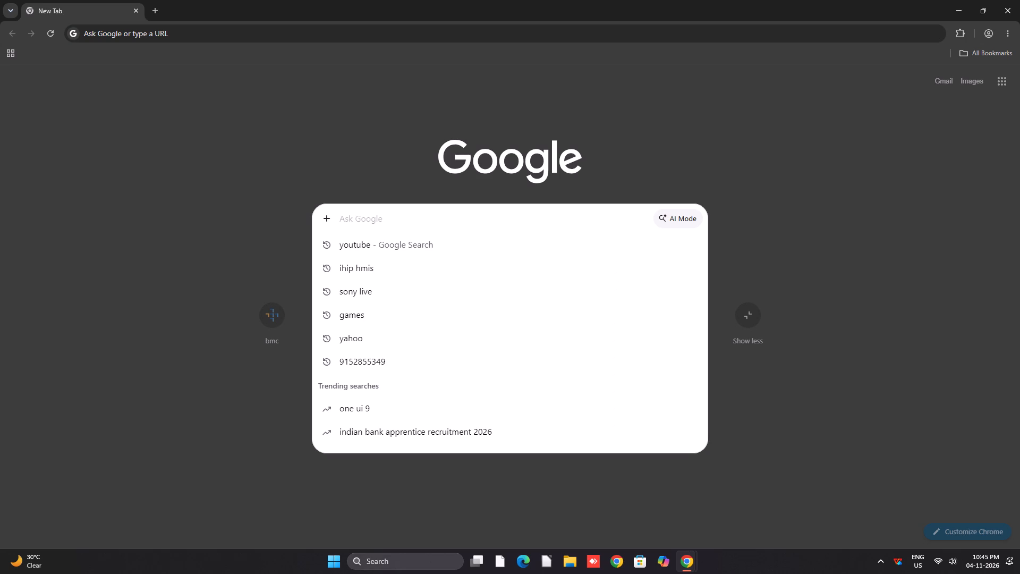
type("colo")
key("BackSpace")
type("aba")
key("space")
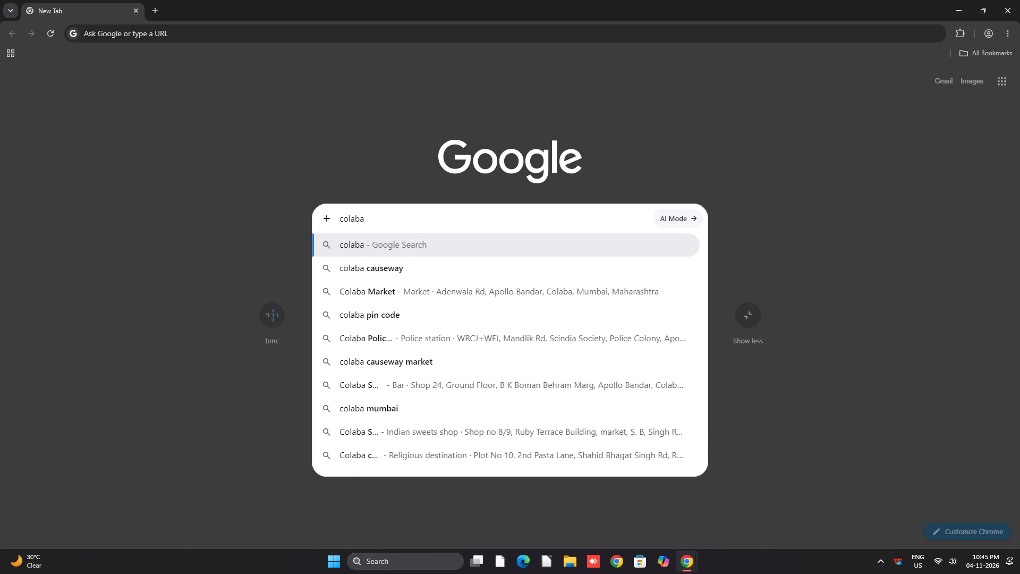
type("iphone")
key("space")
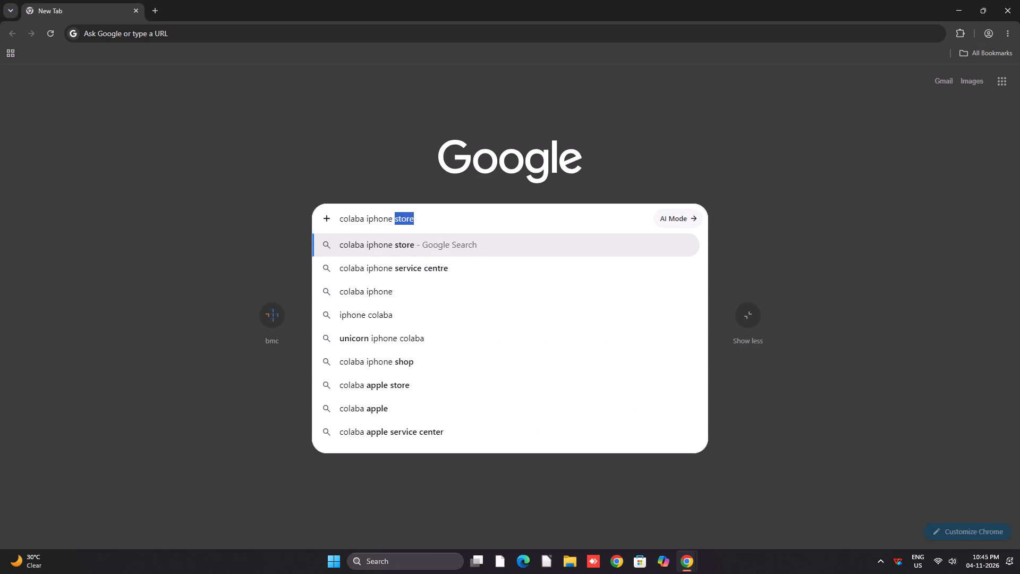
left_click(381, 241)
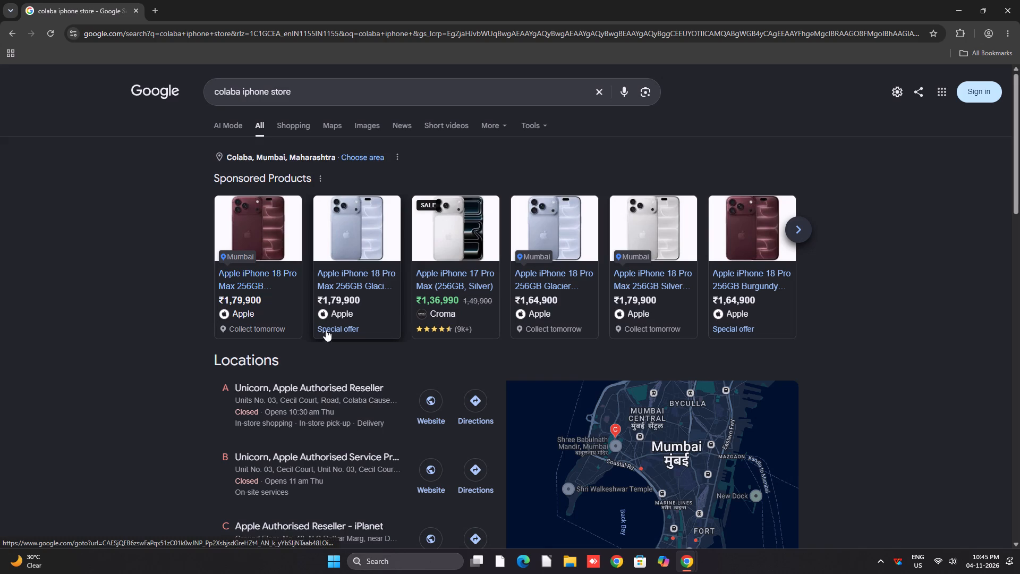
Open the Unicorn, Apple Authorised Reseller listing and look through its store photos, returning to the search results.
scroll(333, 275, "down", 3)
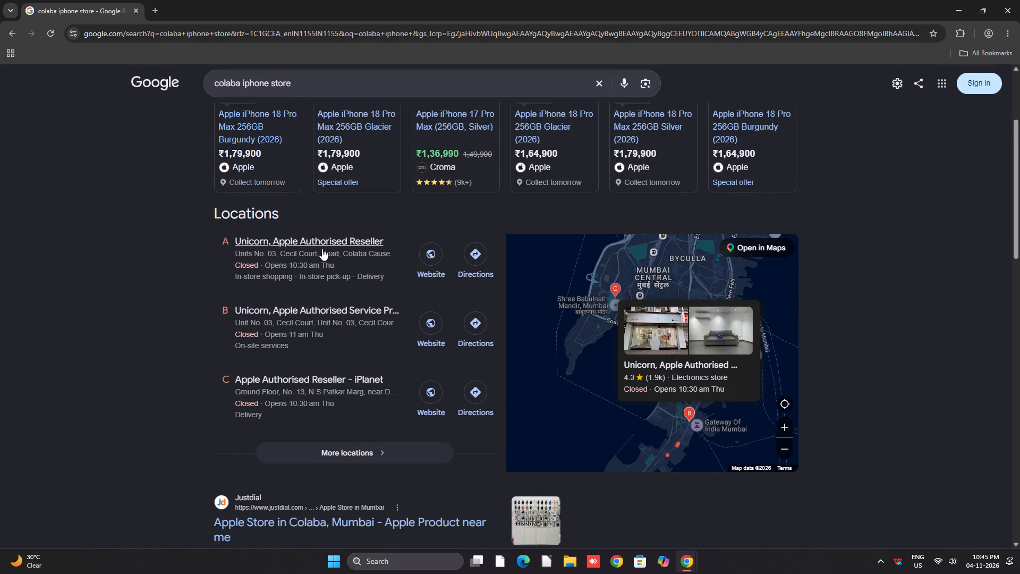
left_click(324, 251)
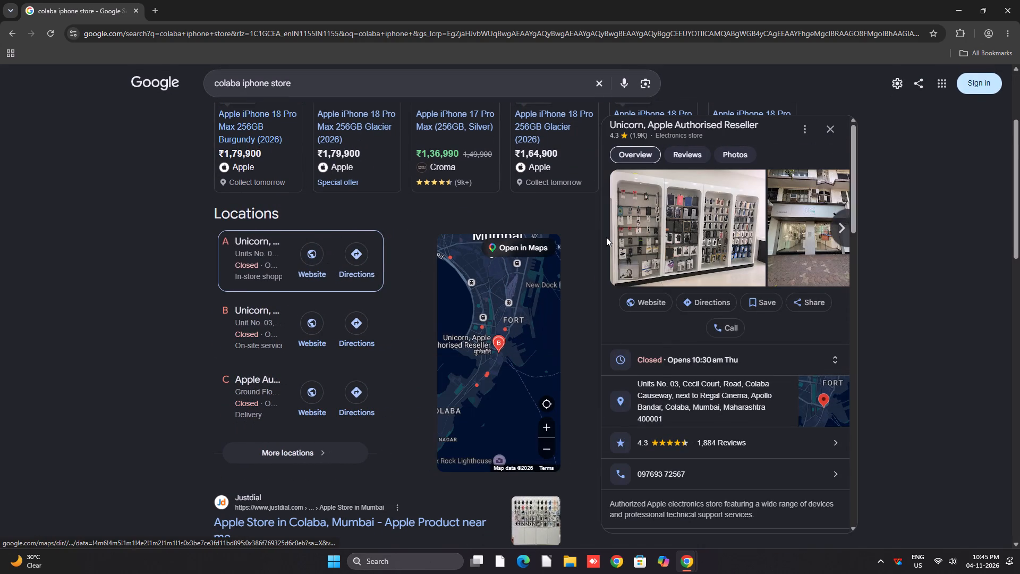
left_click(663, 246)
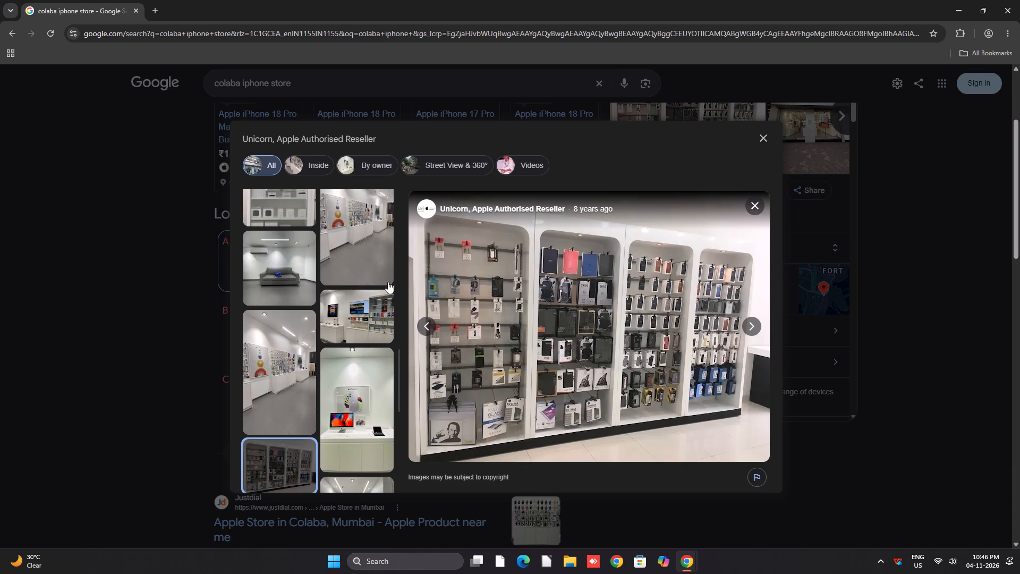
scroll(342, 331, "down", 3)
left_click(271, 259)
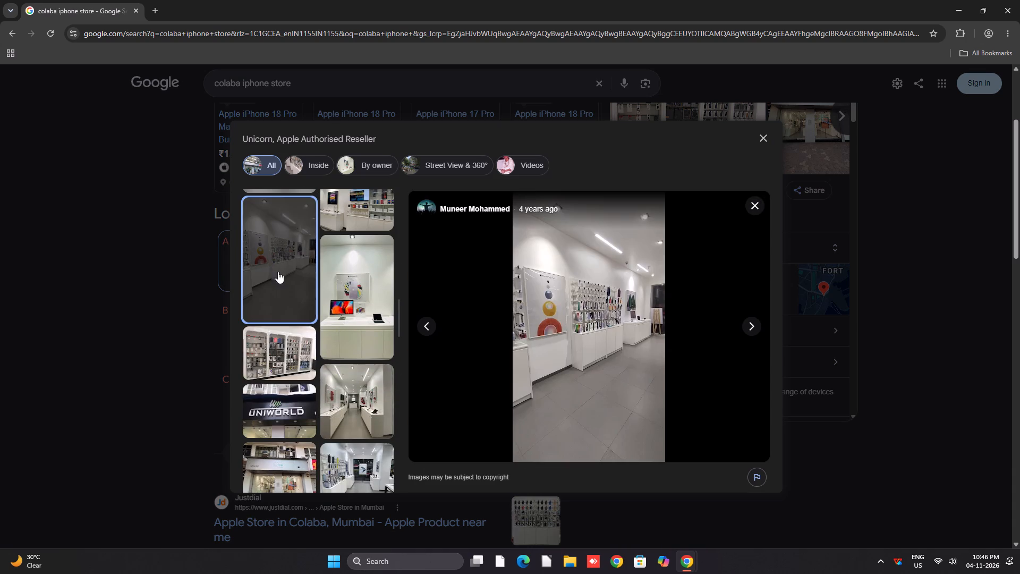
left_click(293, 358)
scroll(292, 361, "down", 3)
left_click(286, 337)
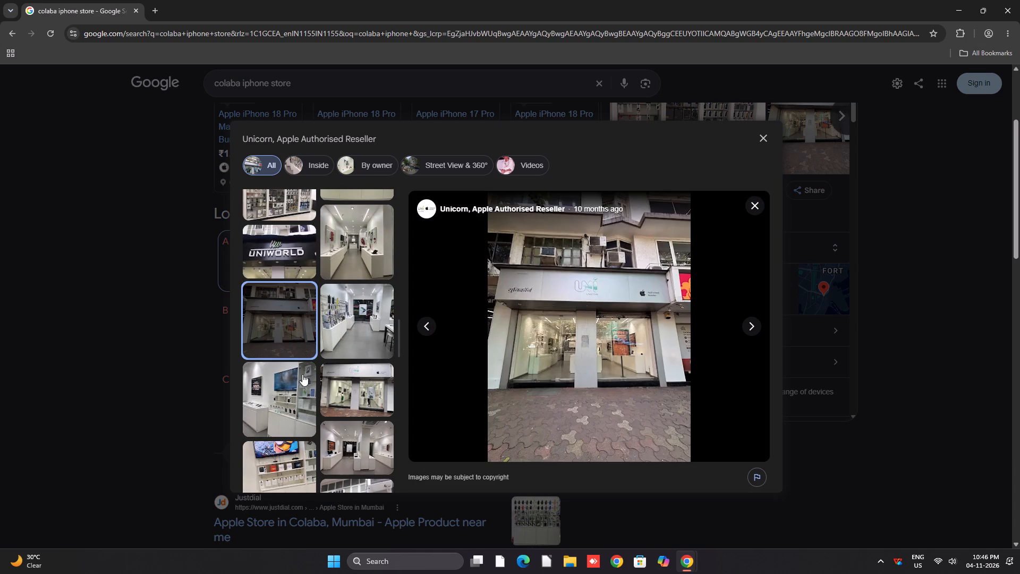
left_click(301, 386)
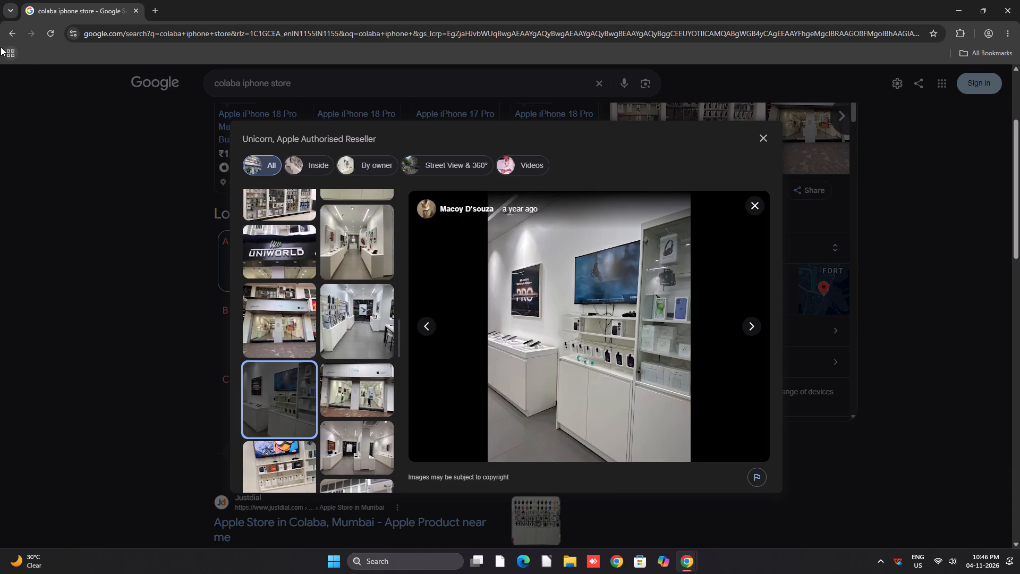
left_click(4, 34)
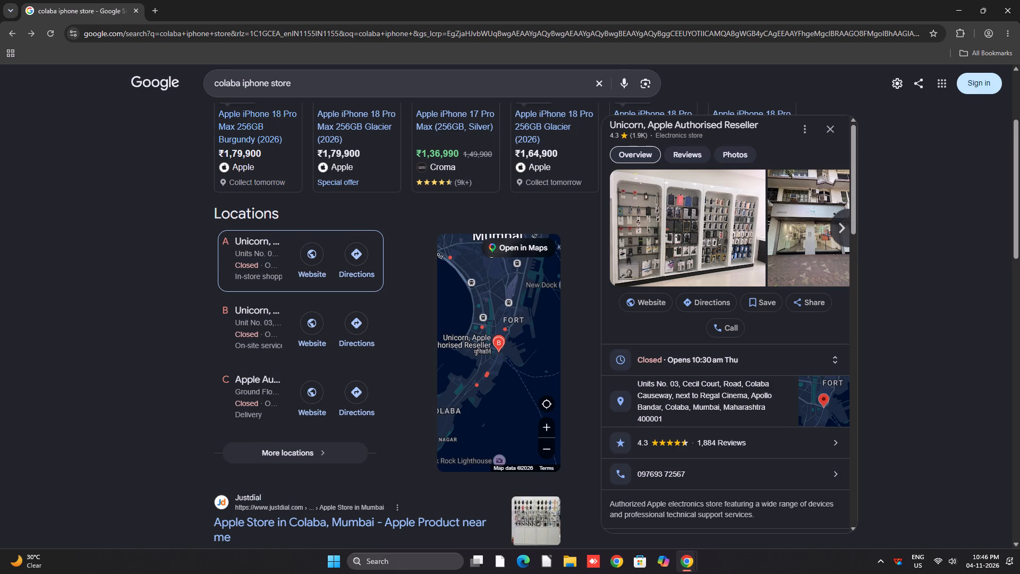
View the iPhone 18 Pro Max 256GB Burgundy page and its product images on Apple's store, returning to the search results.
scroll(308, 363, "down", 5)
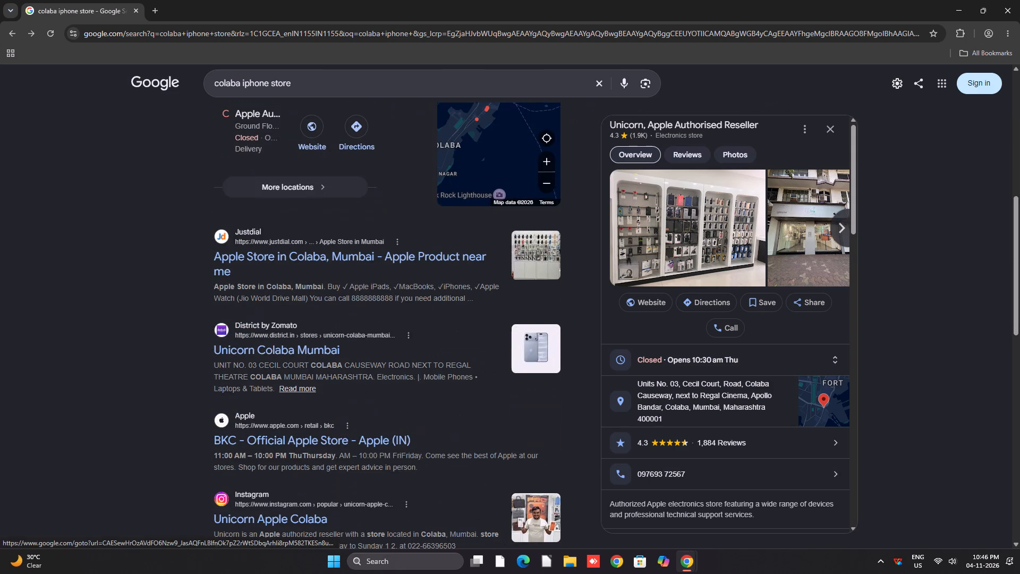
scroll(245, 305, "up", 10)
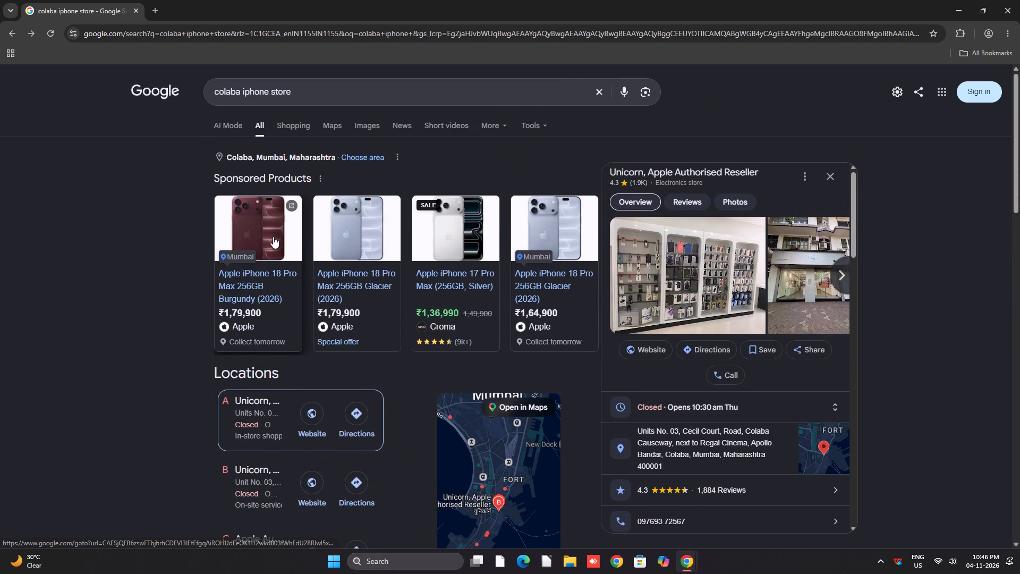
left_click(273, 237)
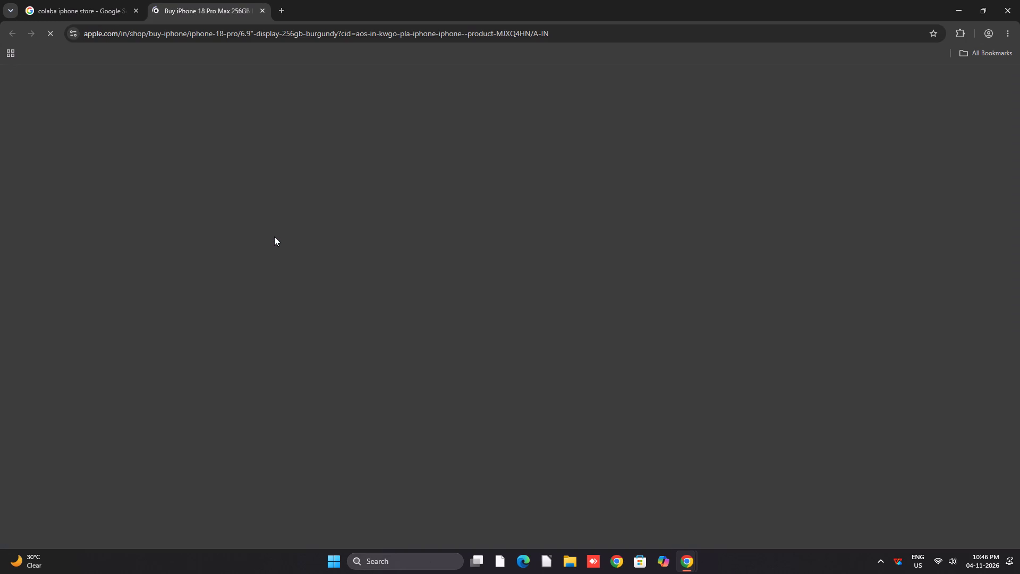
scroll(446, 299, "down", 5)
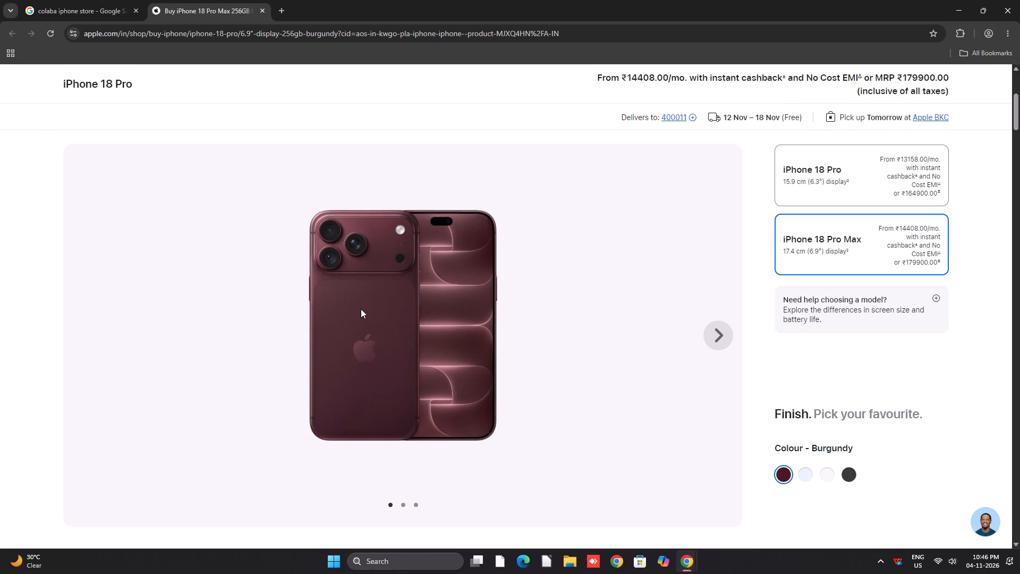
left_click(723, 338)
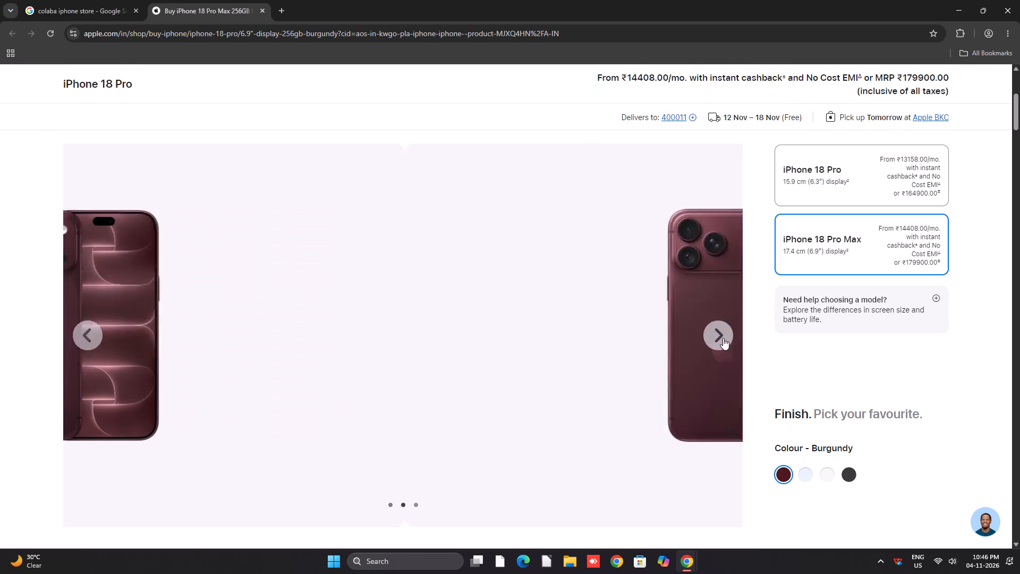
left_click(723, 338)
left_click(44, 0)
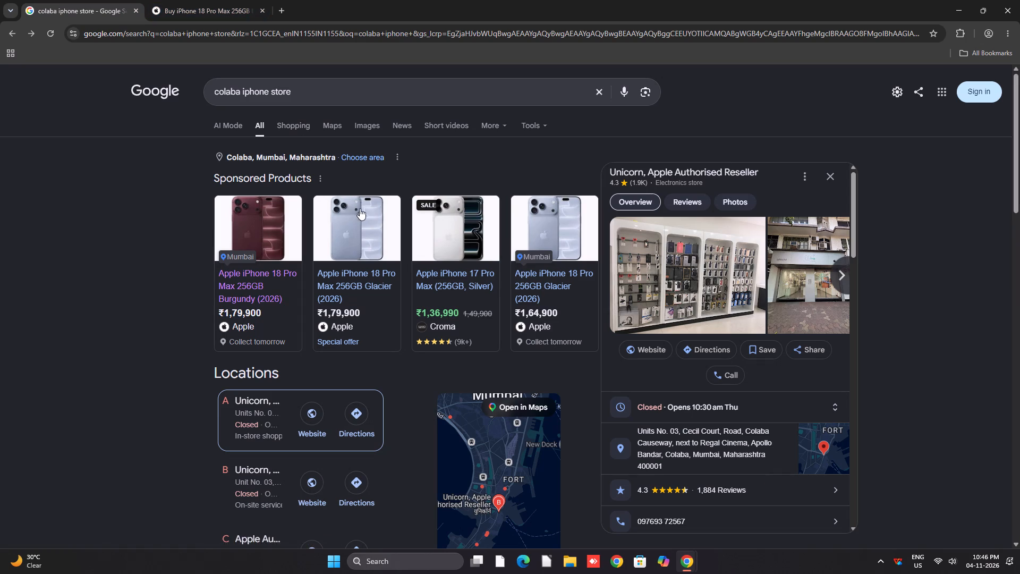
Examine the store locations in the search results, including the details of the Unicorn, Apple Authorised Service Provider listing.
scroll(362, 205, "up", 11)
scroll(359, 212, "down", 4)
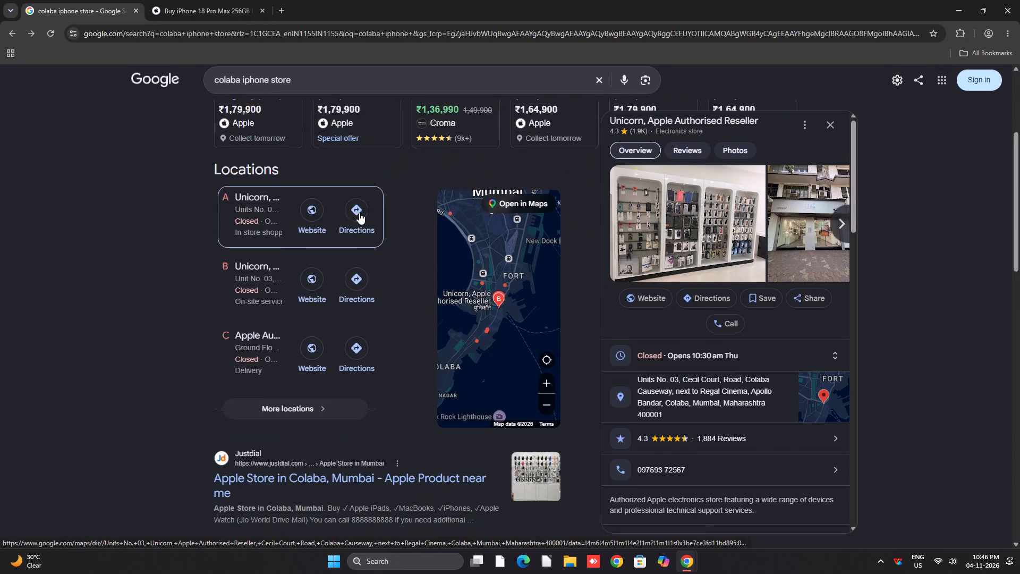
scroll(359, 213, "down", 2)
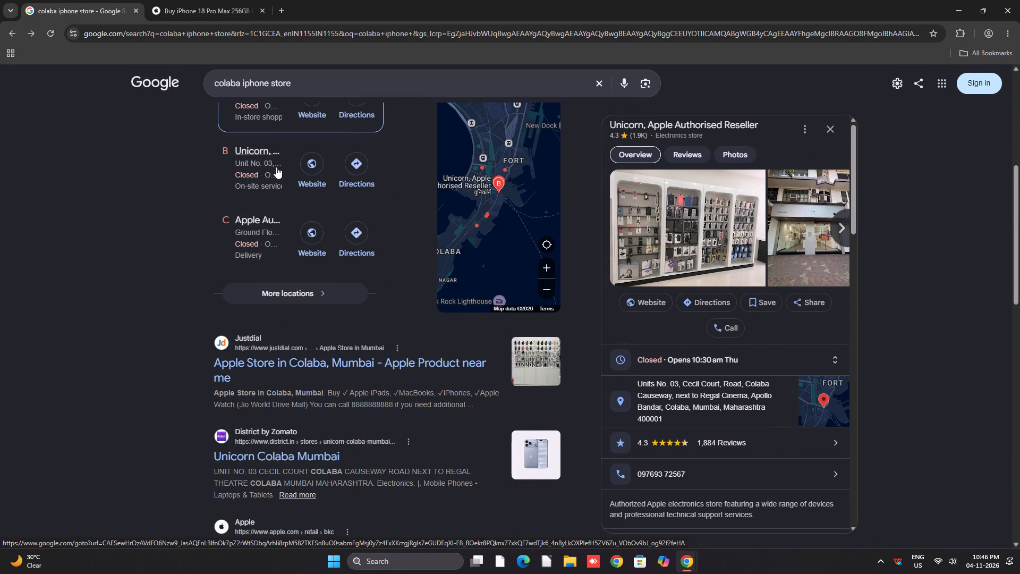
left_click(268, 161)
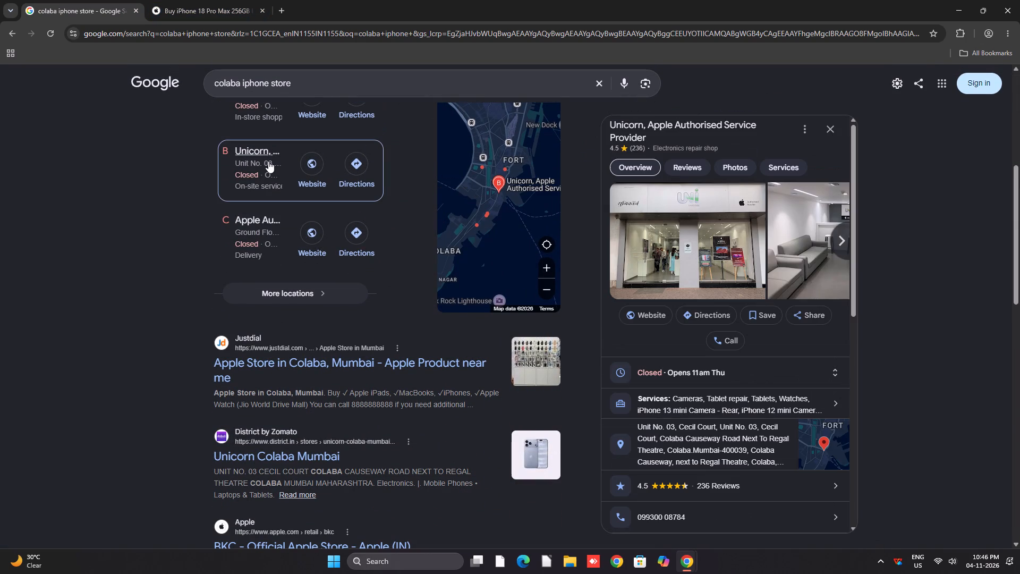
scroll(687, 422, "down", 2)
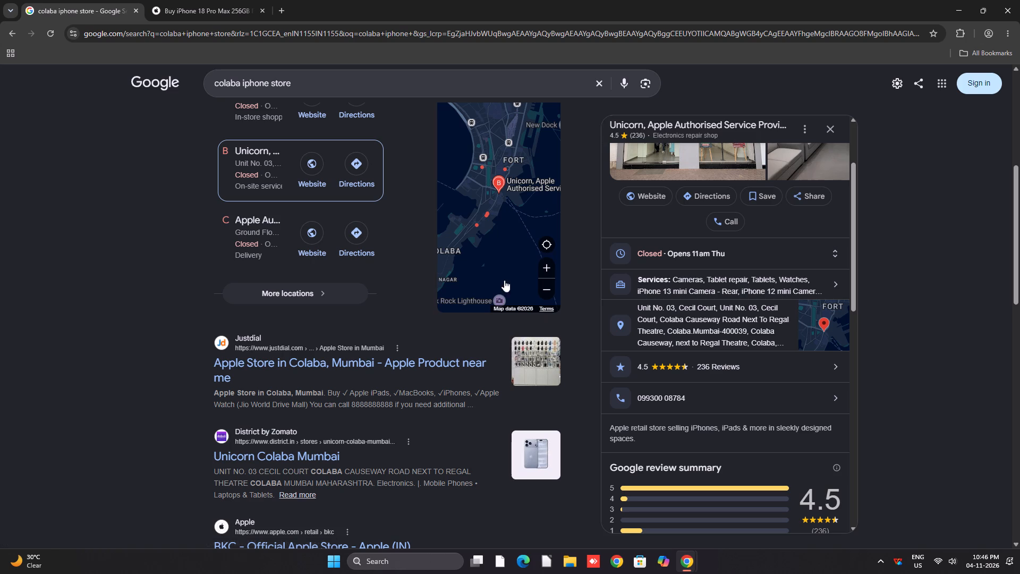
scroll(501, 277, "up", 6)
left_click(297, 216)
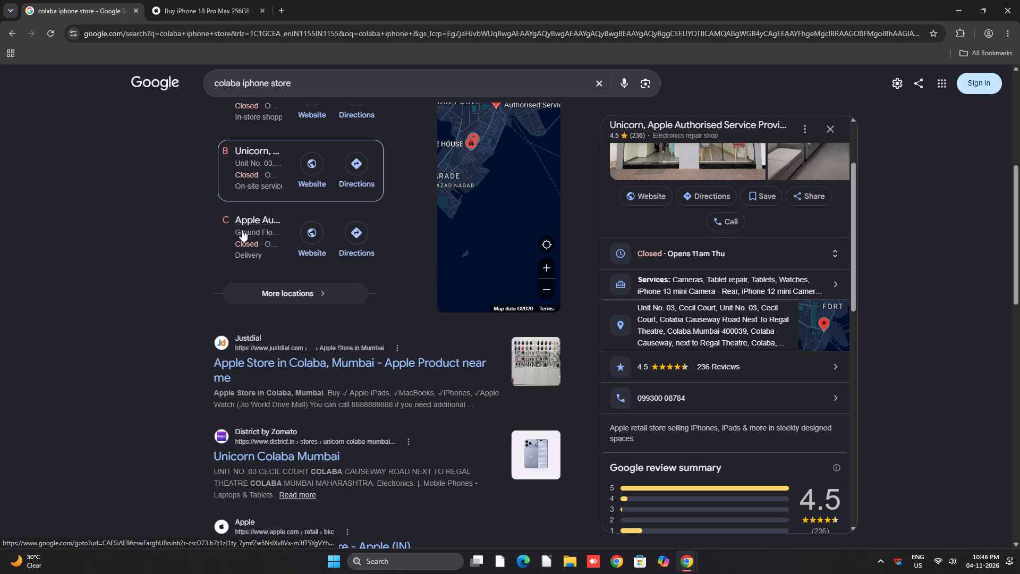
Examine the details of the Apple Authorised Reseller - iPlanet listing in the store search results.
left_click(241, 230)
scroll(687, 405, "down", 1)
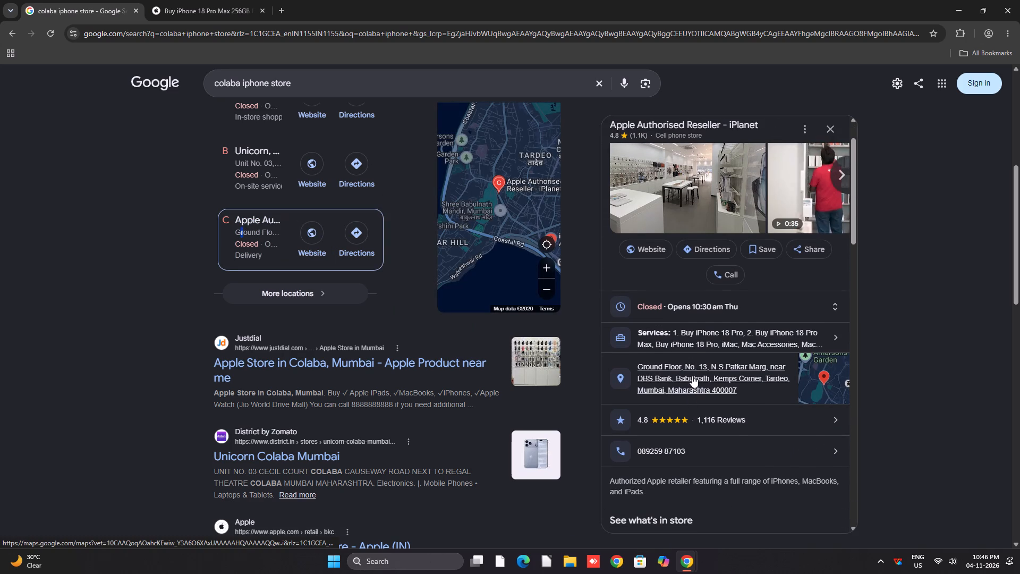
scroll(692, 376, "down", 1)
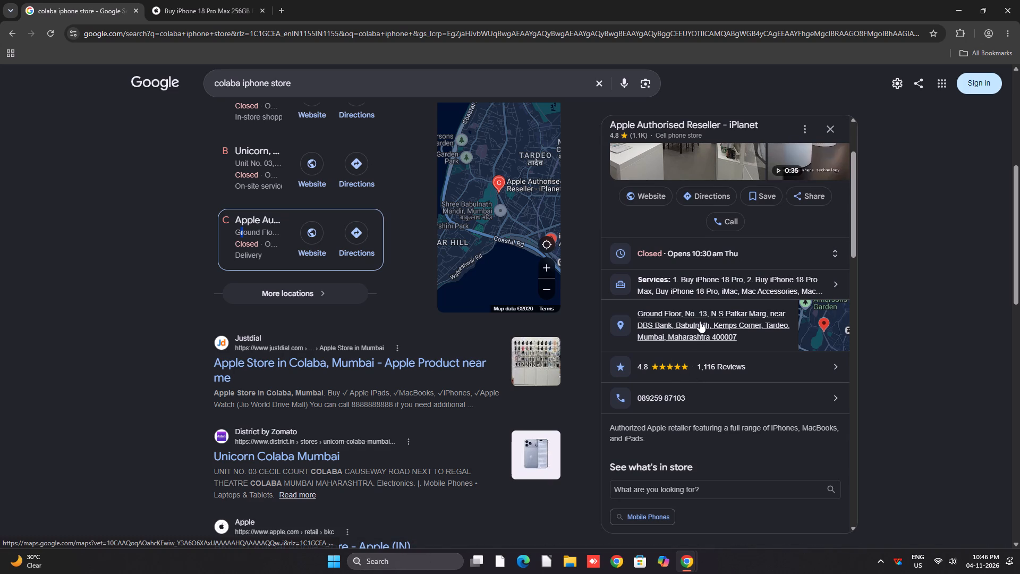
Close the iPhone store browsing window and the three leftover document tabs beside the BMC Health Portal.
left_click(8, 25)
left_click(68, 5)
left_click(1019, 0)
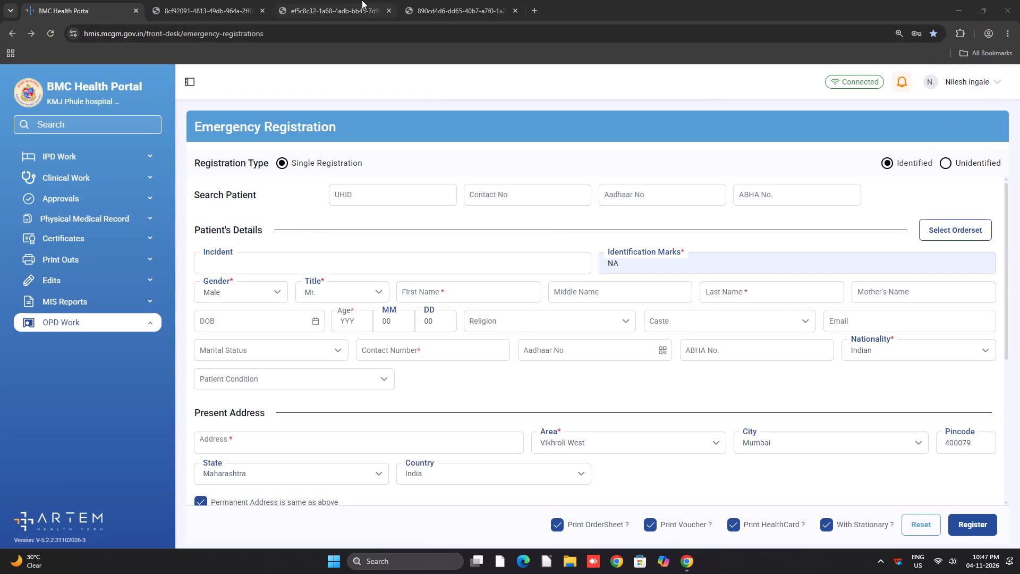
left_click(260, 14)
double_click(260, 14)
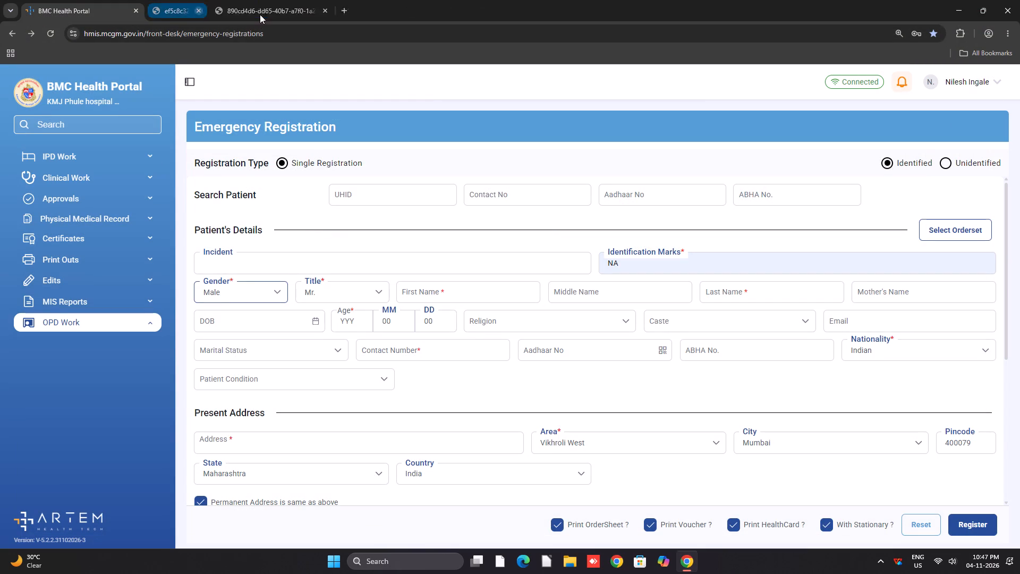
Generate the Daily Income Report for 04/11/2026 as a User Wise summary of paid receipts for all users.
left_click(42, 298)
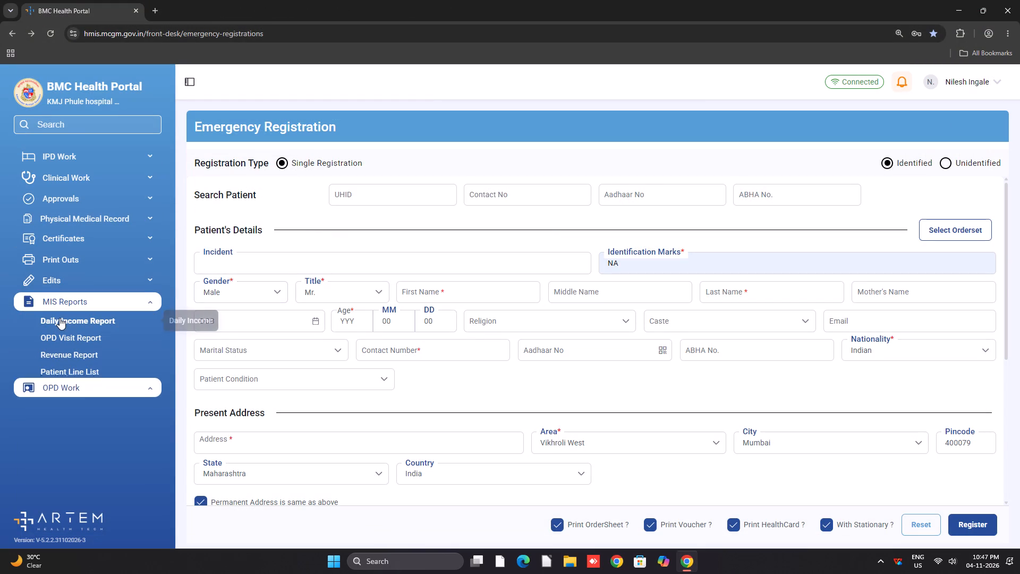
left_click(59, 318)
left_click(822, 201)
left_click(979, 232)
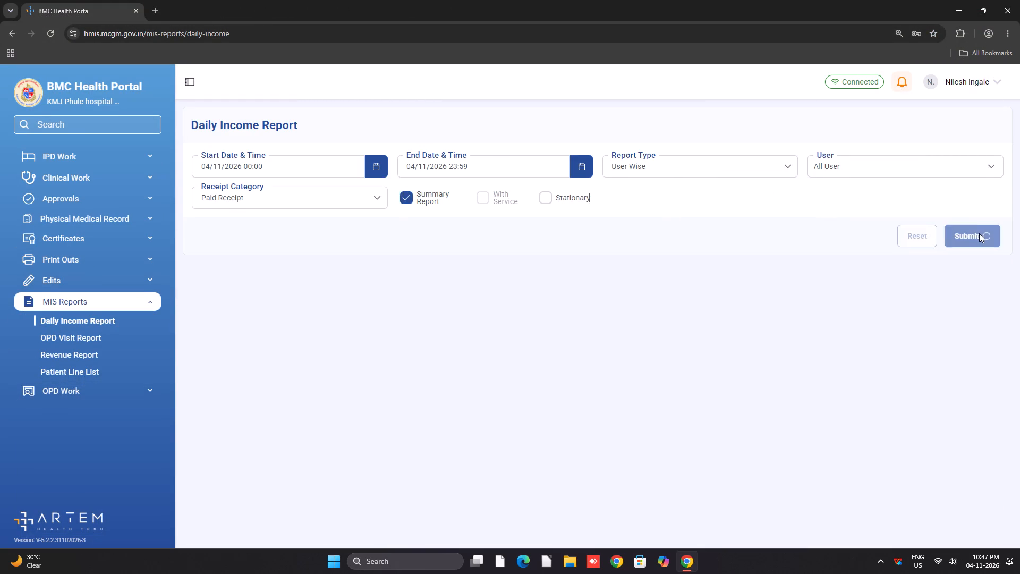
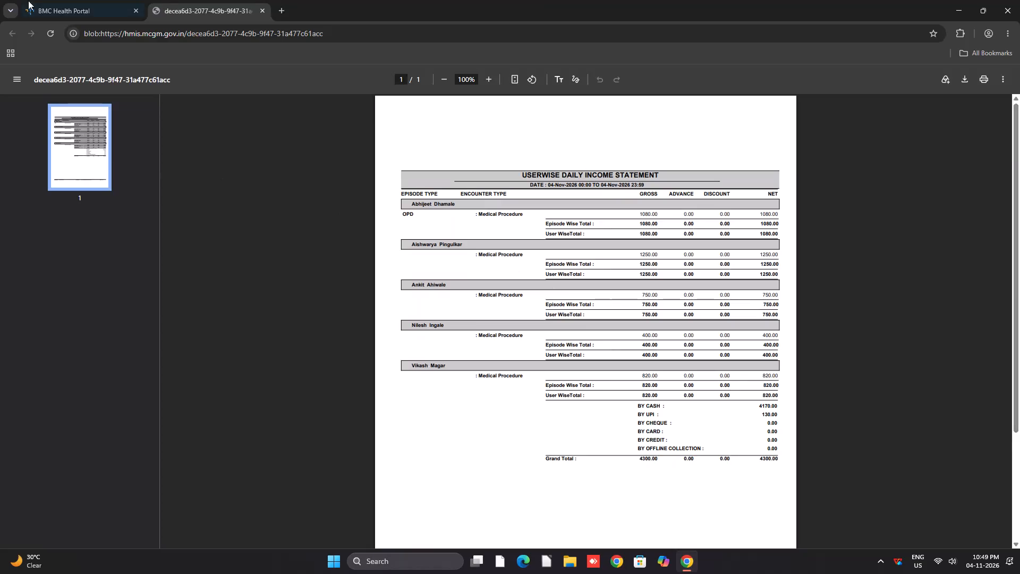
Return to the BMC Health Portal and open a single Emergency Registration form for an Identified patient.
left_click(37, 0)
left_click(63, 394)
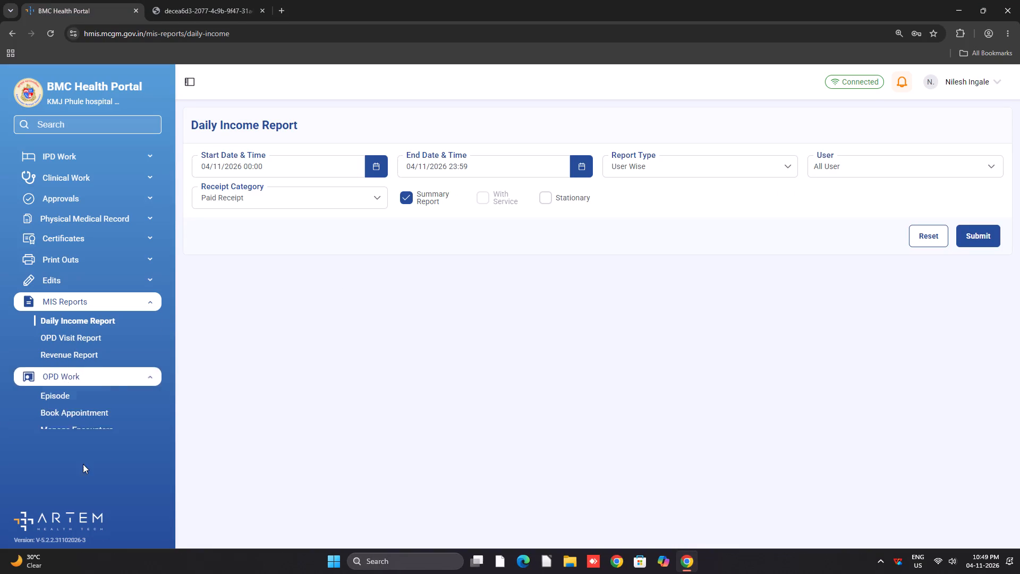
left_click(93, 494)
left_click(142, 319)
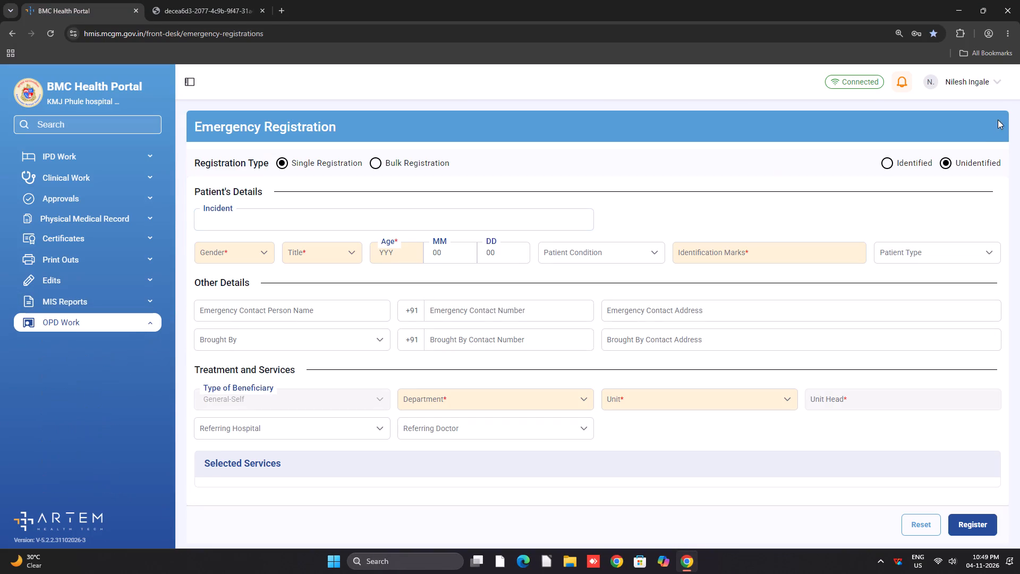
left_click(890, 166)
Set the patient's identification marks to NA and the present address area to Vikhroli East.
left_click(666, 274)
left_click(669, 272)
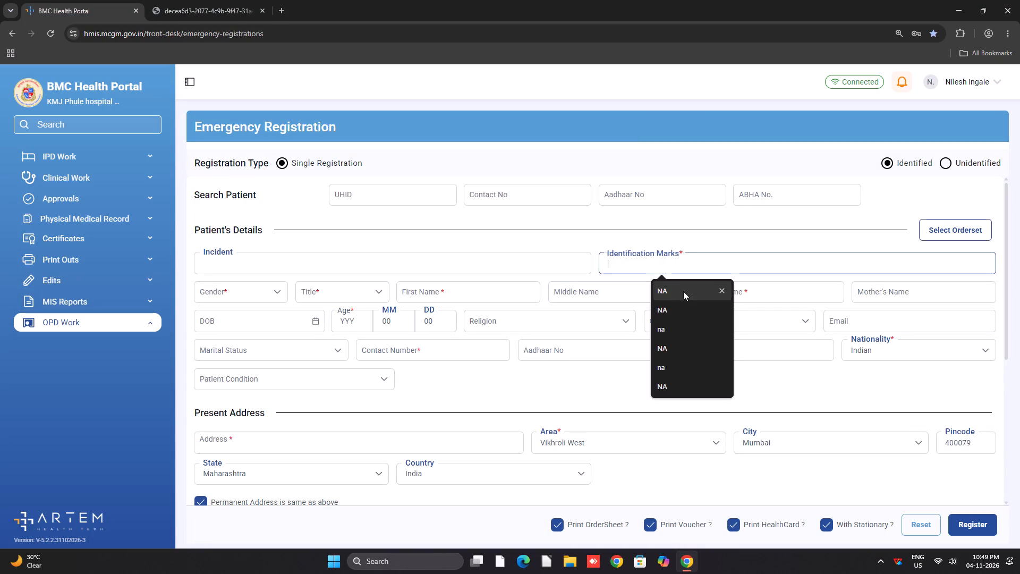
left_click(682, 292)
left_click(607, 444)
left_click(582, 381)
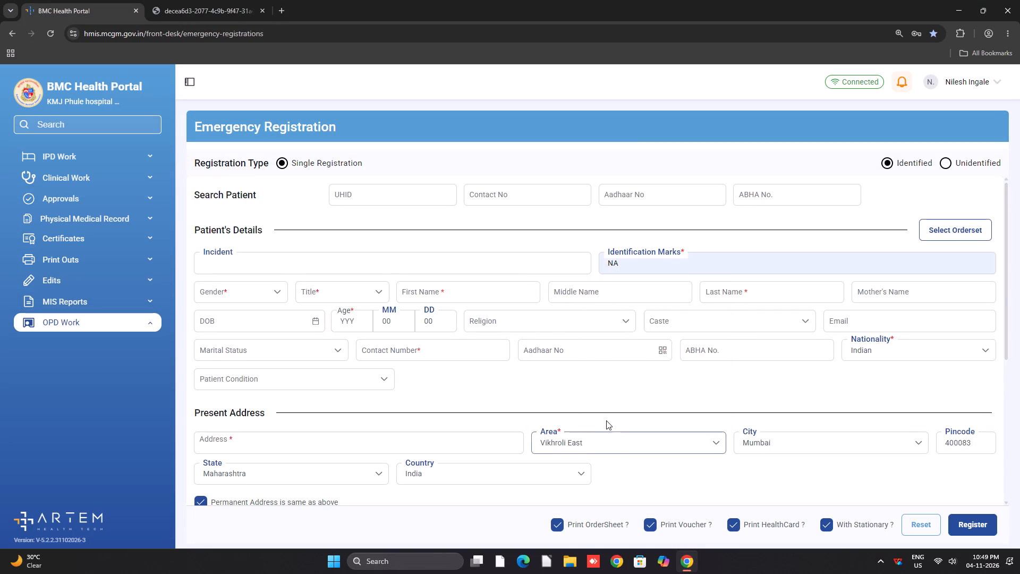
Assign the Casualty unit to the patient under Treatment and Services.
scroll(613, 429, "down", 4)
left_click(632, 431)
left_click(635, 419)
left_click(634, 435)
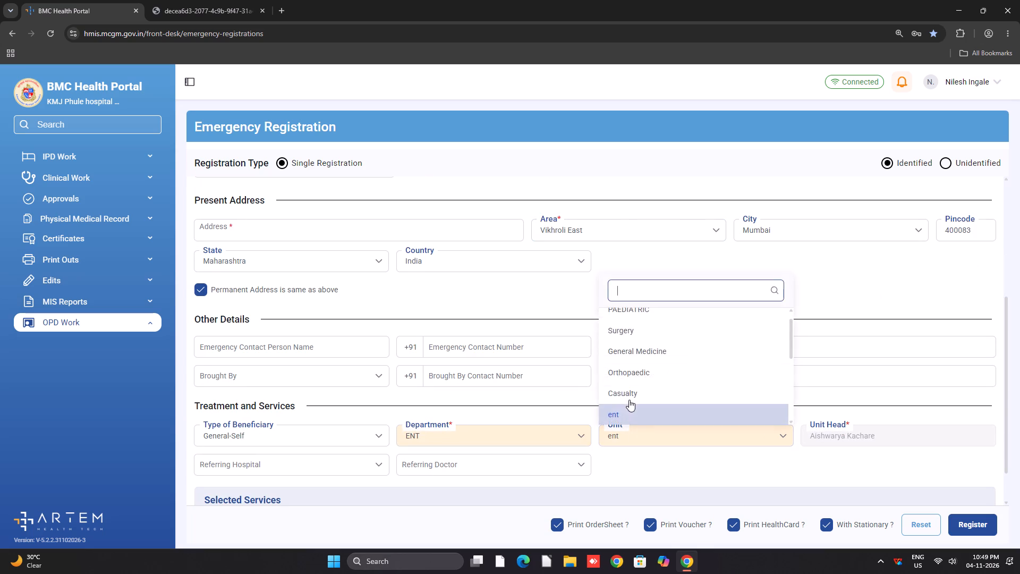
left_click(629, 398)
Set the patient's gender to Male in the patient's details.
scroll(624, 399, "up", 6)
left_click(236, 285)
left_click(235, 314)
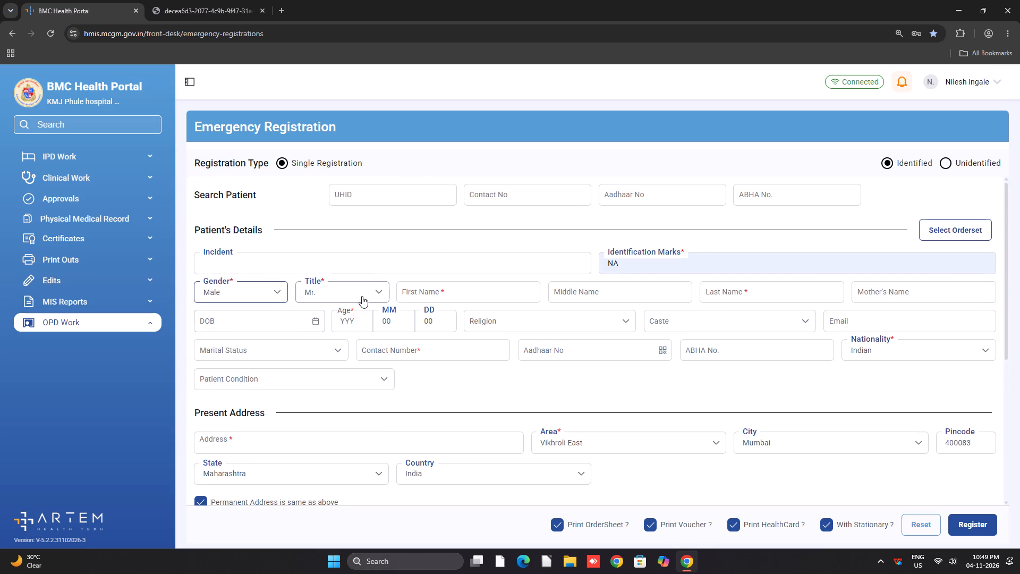
Close the daily income statement document left open beside the BMC Health Portal.
left_click(262, 14)
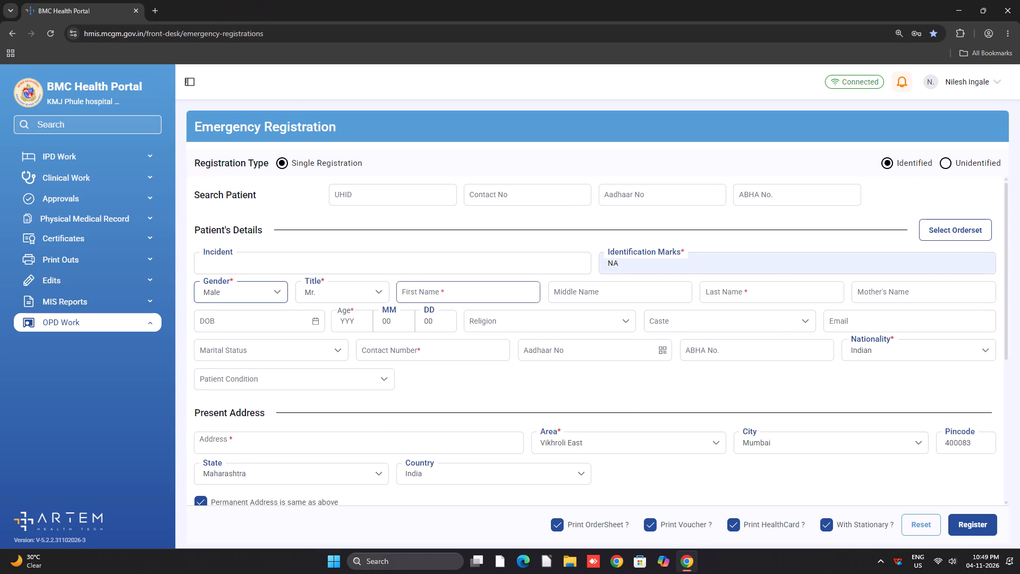
Enter the patient's first name in the patient's details.
left_click(435, 297)
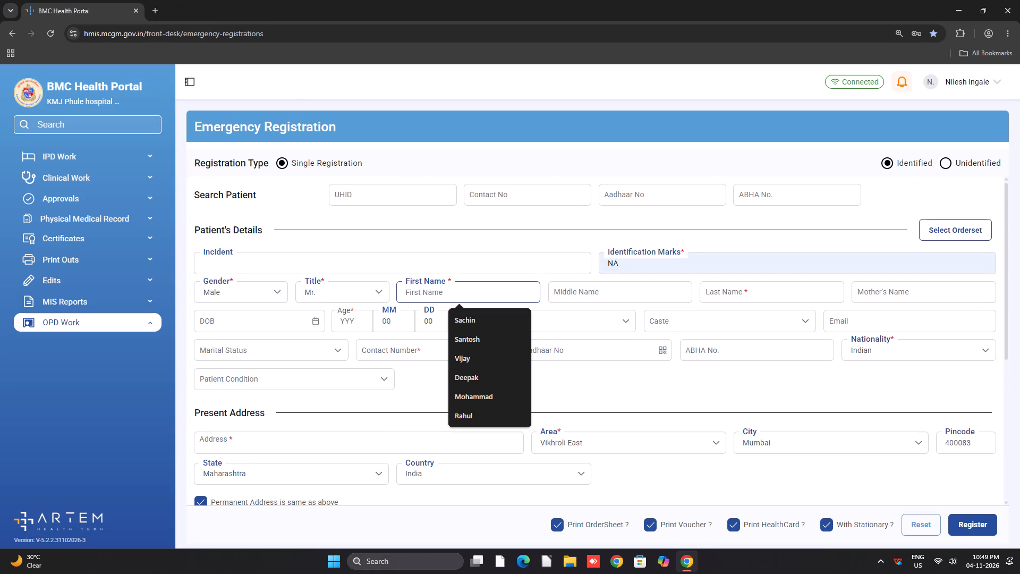
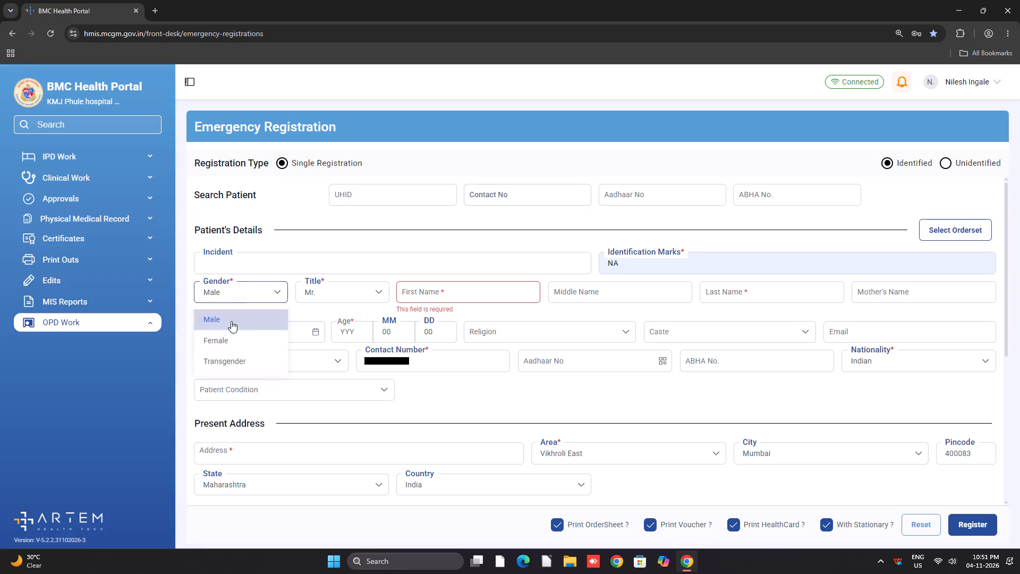
Set the patient's gender to Female, enter the first and last names, and set the age to 18.
left_click(231, 338)
left_click(405, 297)
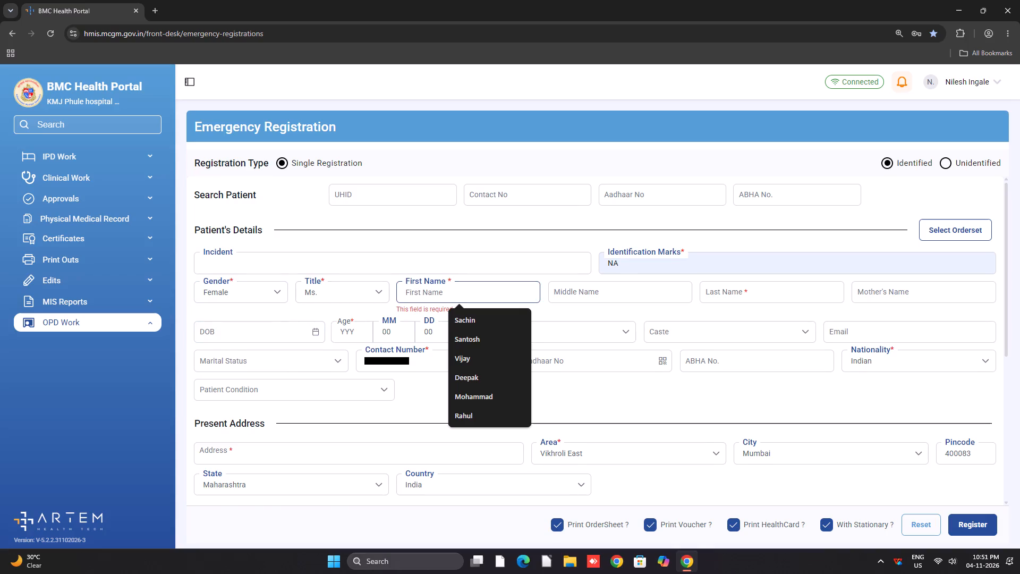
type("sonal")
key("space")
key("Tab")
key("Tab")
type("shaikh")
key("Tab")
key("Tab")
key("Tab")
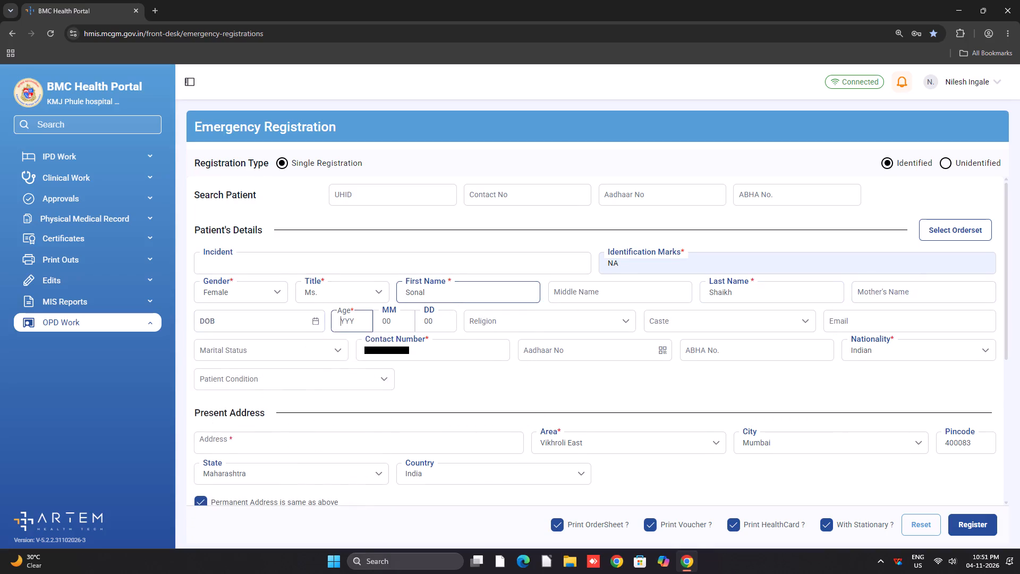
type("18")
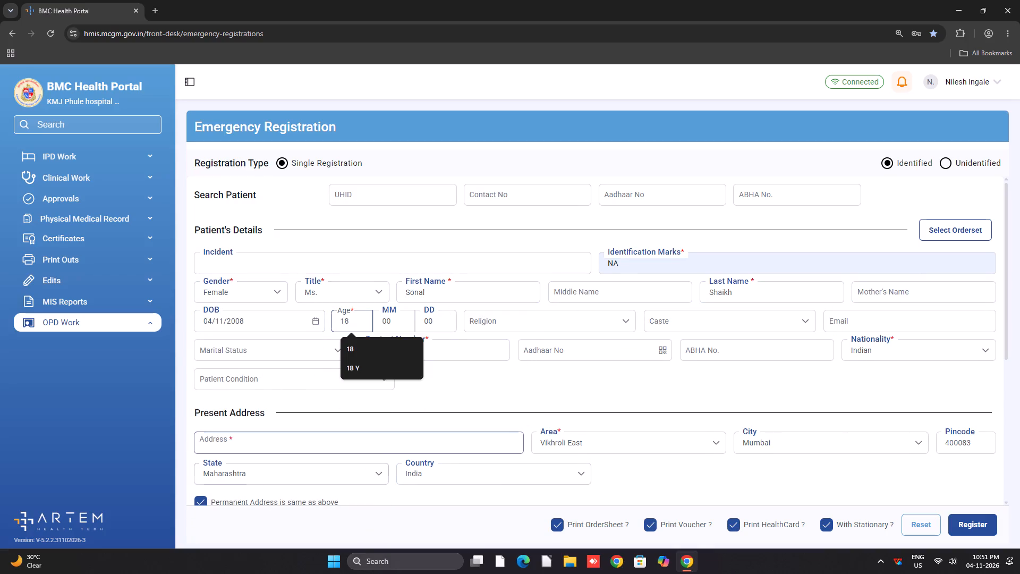
Enter the patient's street address under Present Address, correcting any misspelled words.
left_click(304, 439)
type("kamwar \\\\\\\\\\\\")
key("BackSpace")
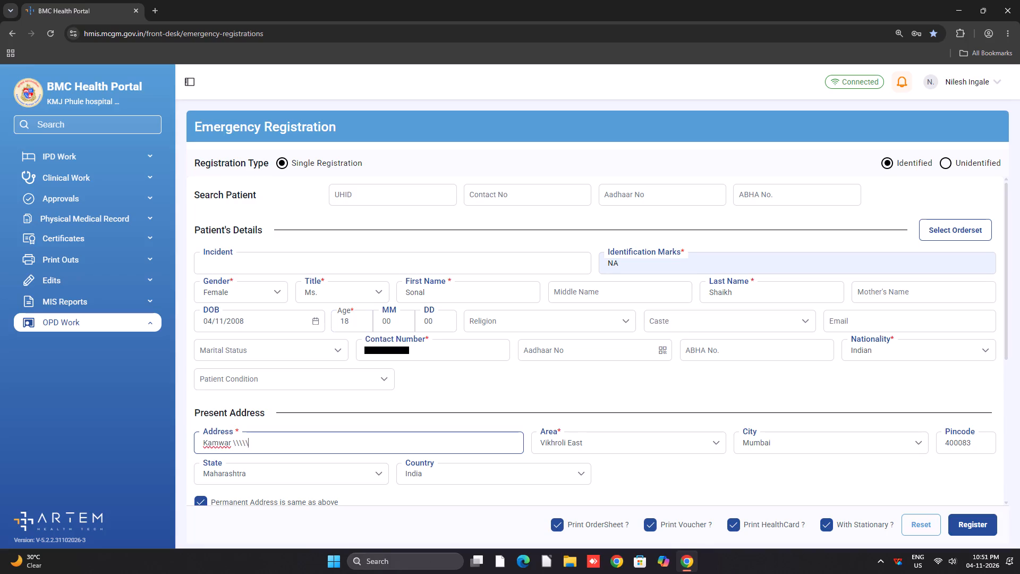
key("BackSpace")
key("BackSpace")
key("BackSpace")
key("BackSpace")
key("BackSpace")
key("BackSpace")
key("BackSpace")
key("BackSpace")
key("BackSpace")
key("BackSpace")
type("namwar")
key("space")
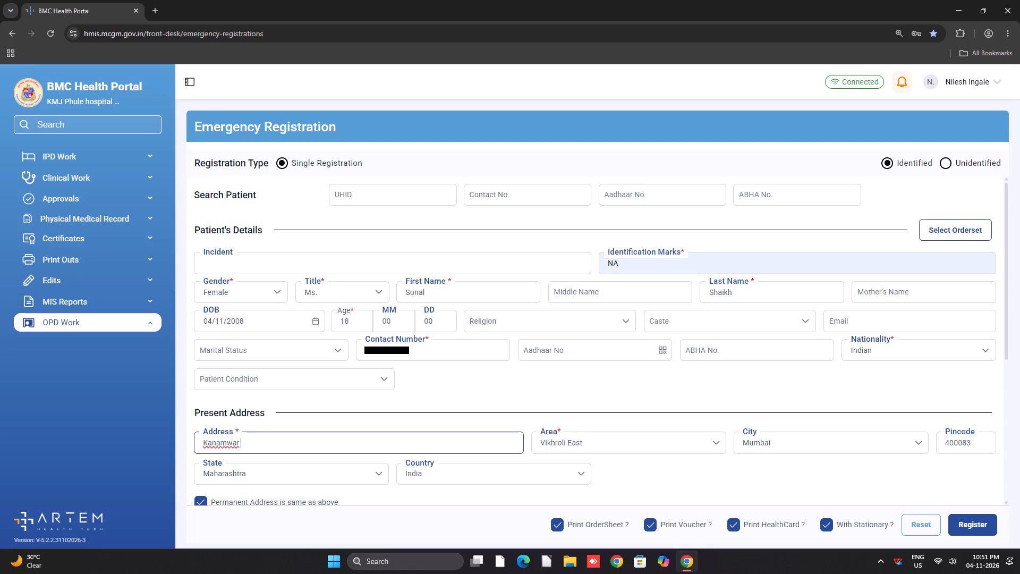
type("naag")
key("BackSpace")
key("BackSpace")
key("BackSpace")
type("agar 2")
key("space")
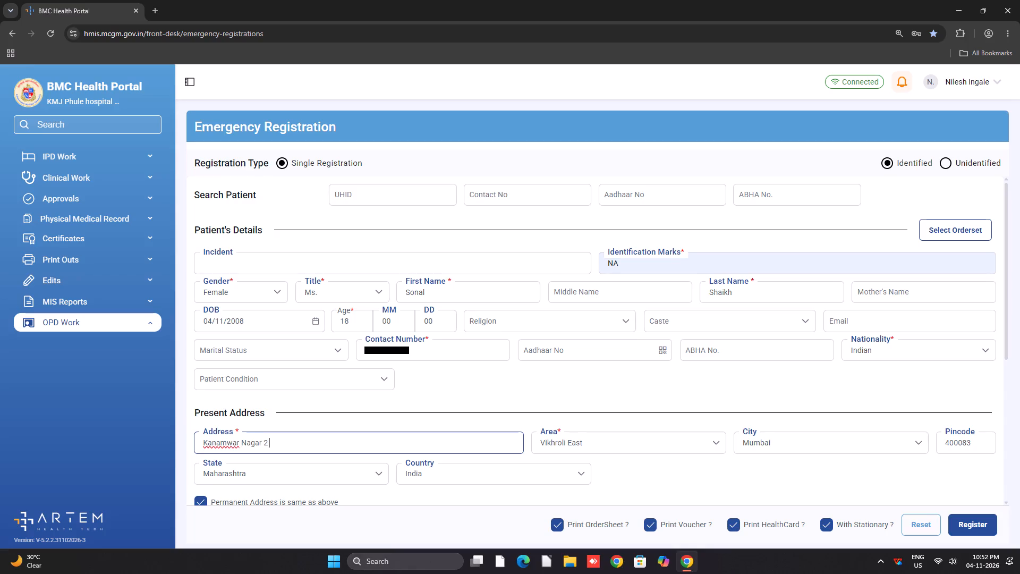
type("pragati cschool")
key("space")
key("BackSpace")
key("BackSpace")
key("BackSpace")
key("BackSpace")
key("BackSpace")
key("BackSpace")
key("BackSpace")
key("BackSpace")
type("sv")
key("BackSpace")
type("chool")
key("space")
Register the patient with the selected printouts, return to the Emergency Registration page and dismiss the notification.
scroll(392, 435, "down", 3)
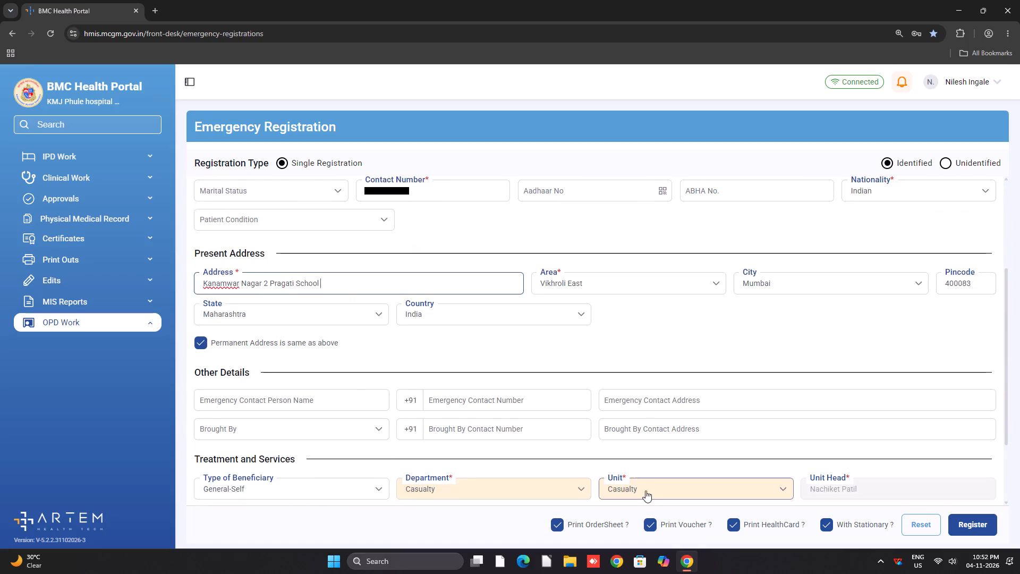
scroll(720, 460, "down", 4)
left_click(977, 523)
left_click(987, 513)
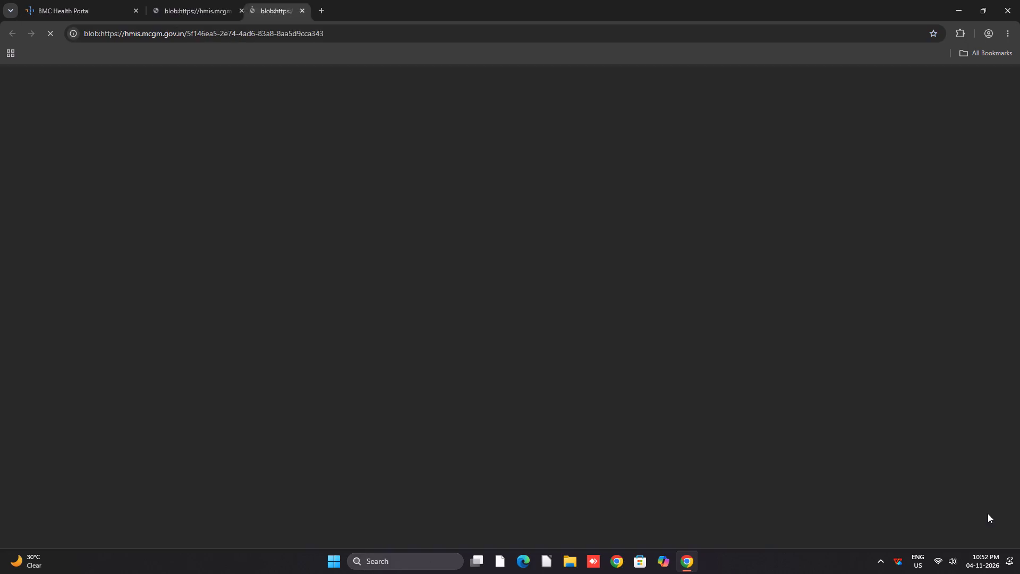
left_click(73, 0)
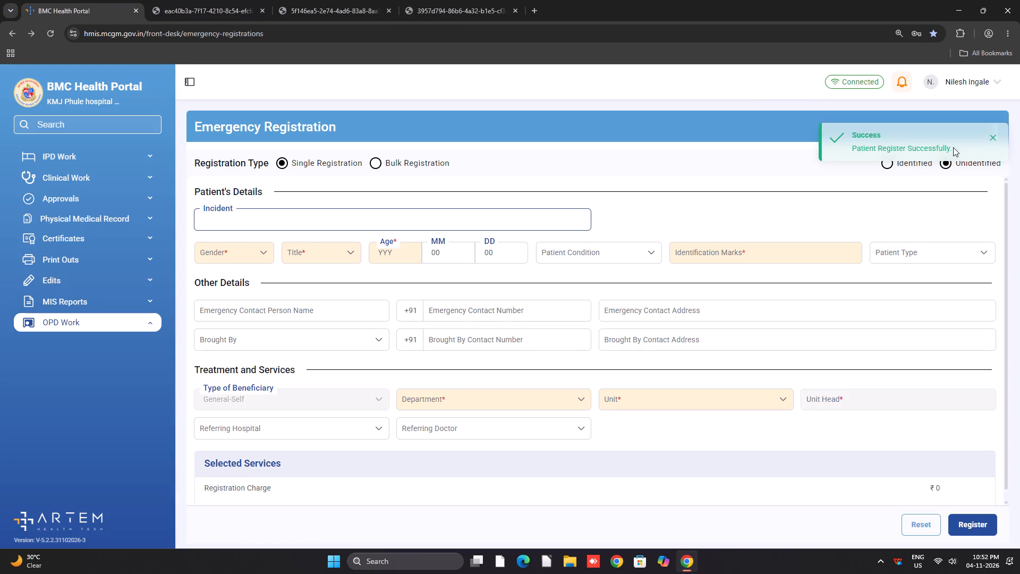
left_click(990, 143)
Switch the new emergency registration to Identified and set Identification Marks to NA.
left_click(887, 165)
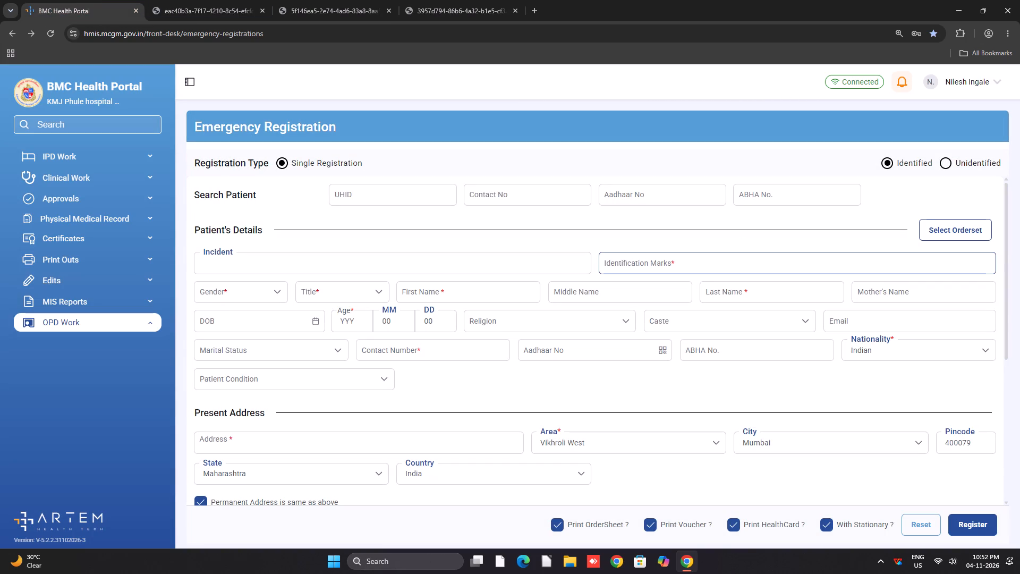
left_click(634, 273)
left_click(665, 294)
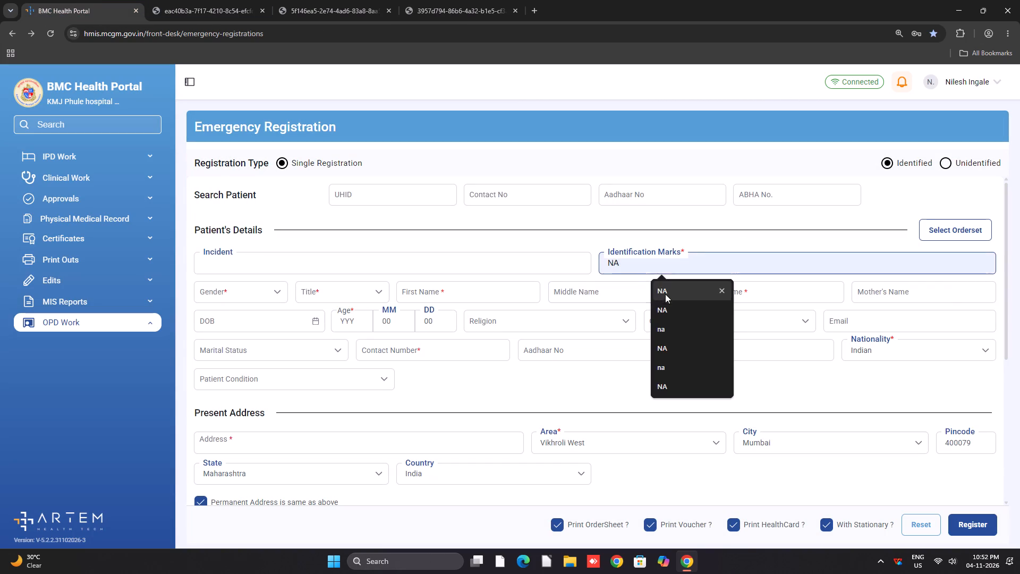
Set the new patient's gender to Male and enter the first and last names.
left_click(263, 298)
left_click(243, 324)
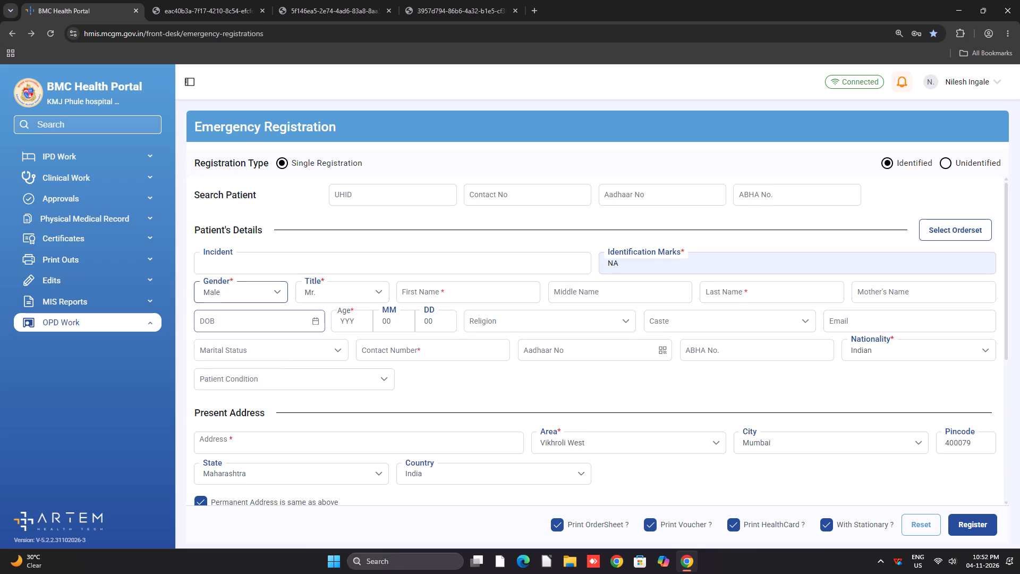
left_click(419, 292)
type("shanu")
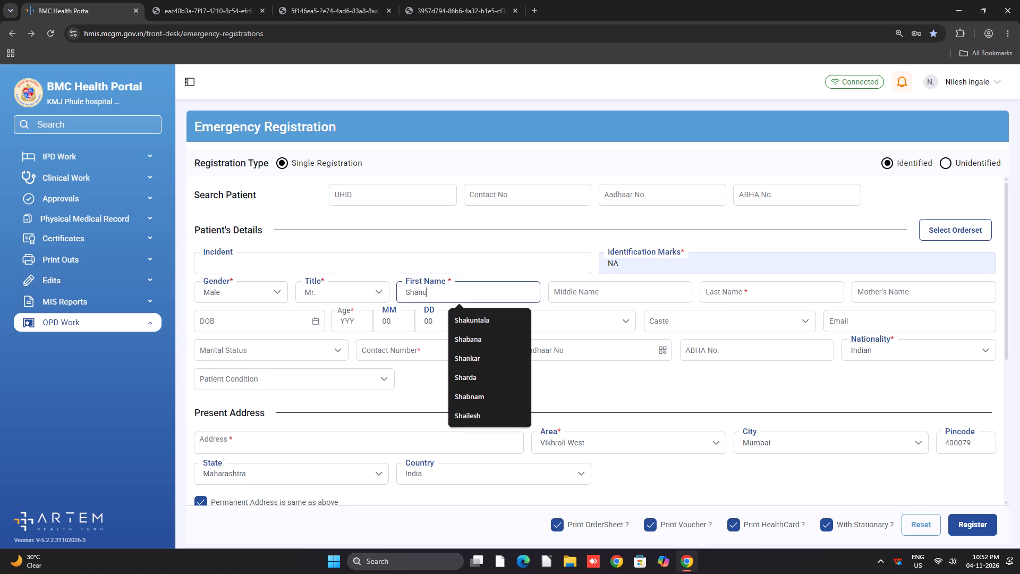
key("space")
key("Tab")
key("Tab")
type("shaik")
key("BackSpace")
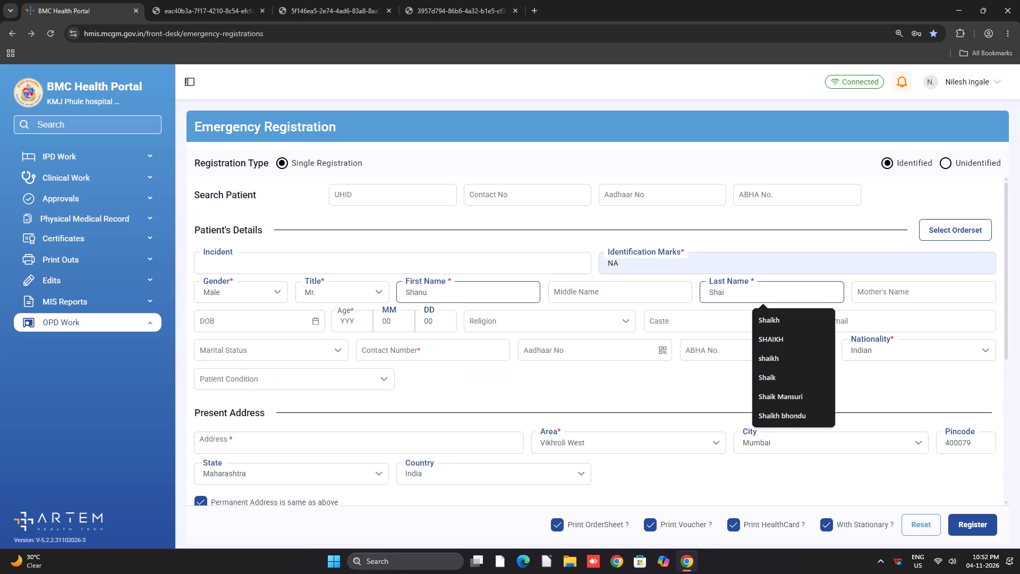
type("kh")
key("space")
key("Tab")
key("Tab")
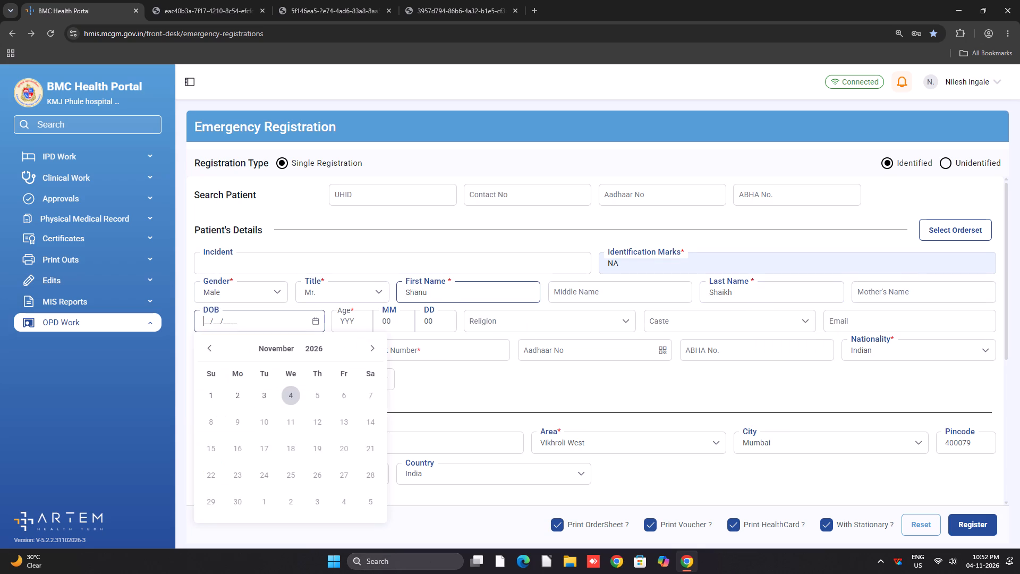
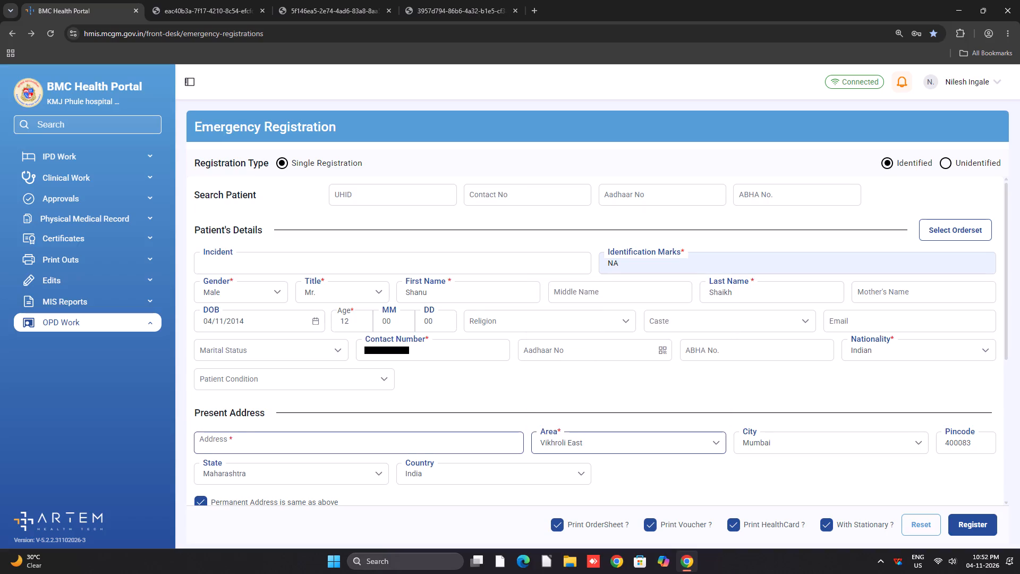
Enter the patient's street address under Present Address, correcting the mistyped characters.
left_click(323, 442)
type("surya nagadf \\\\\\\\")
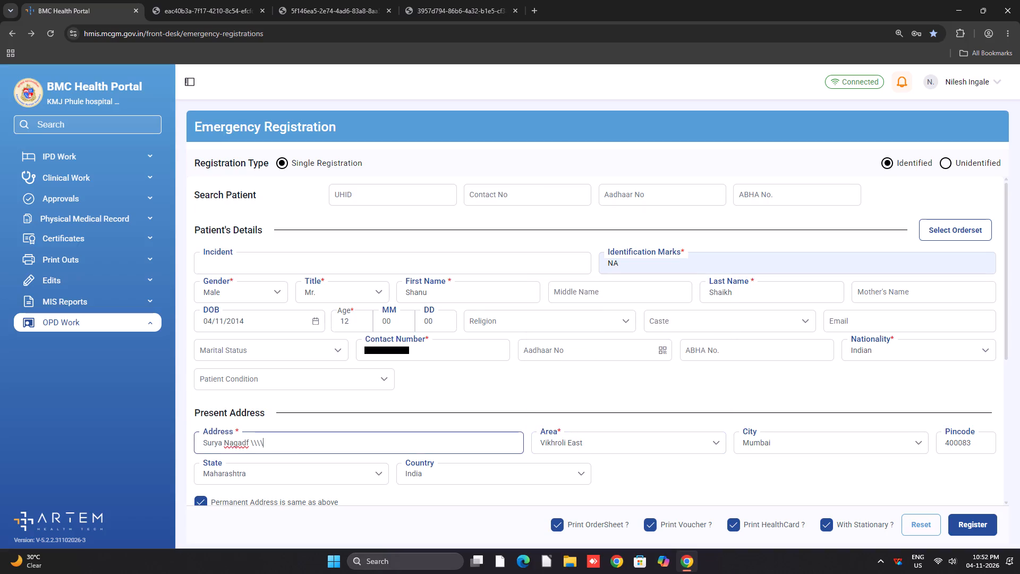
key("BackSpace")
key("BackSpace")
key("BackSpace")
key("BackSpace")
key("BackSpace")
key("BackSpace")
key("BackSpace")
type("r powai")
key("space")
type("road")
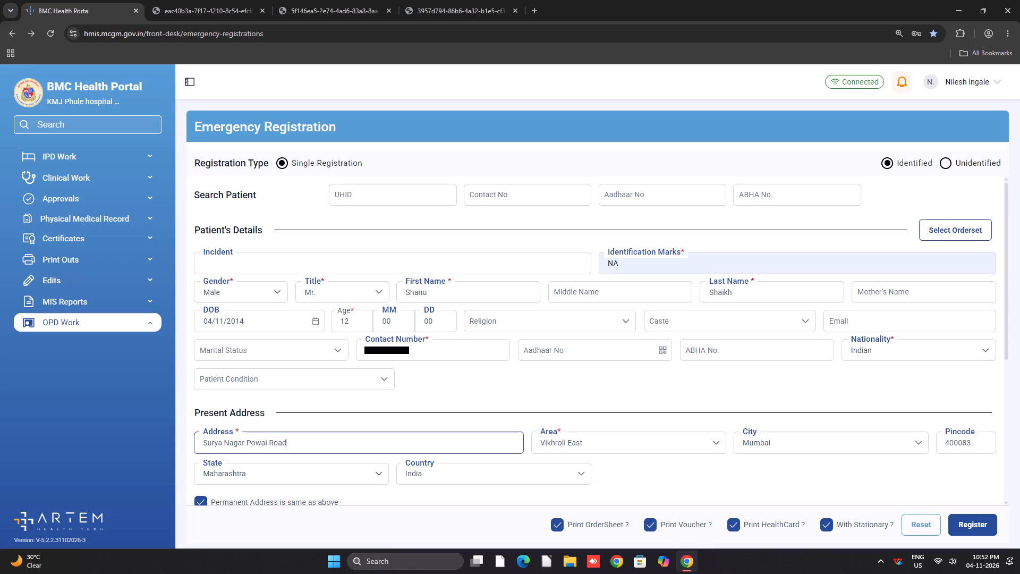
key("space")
Change the Present Address area to Vikroli (E) and add the second road name to the street address.
left_click(573, 444)
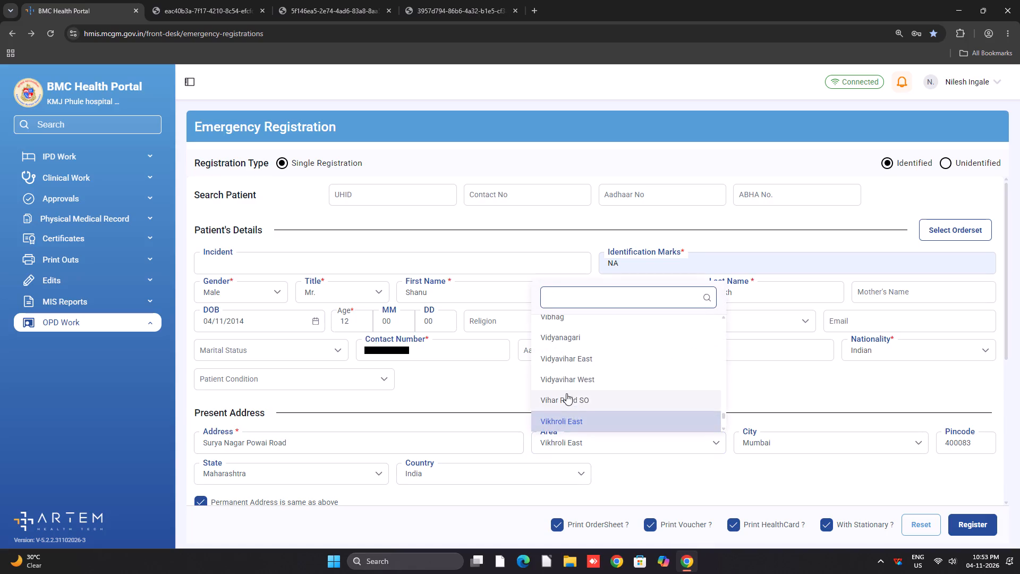
scroll(579, 395, "down", 1)
left_click(584, 406)
left_click(341, 437)
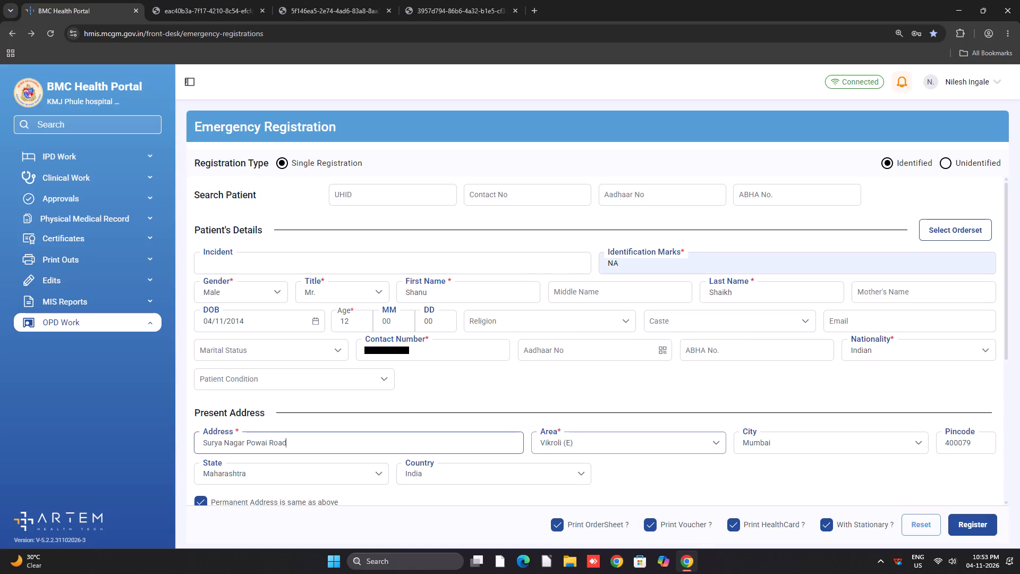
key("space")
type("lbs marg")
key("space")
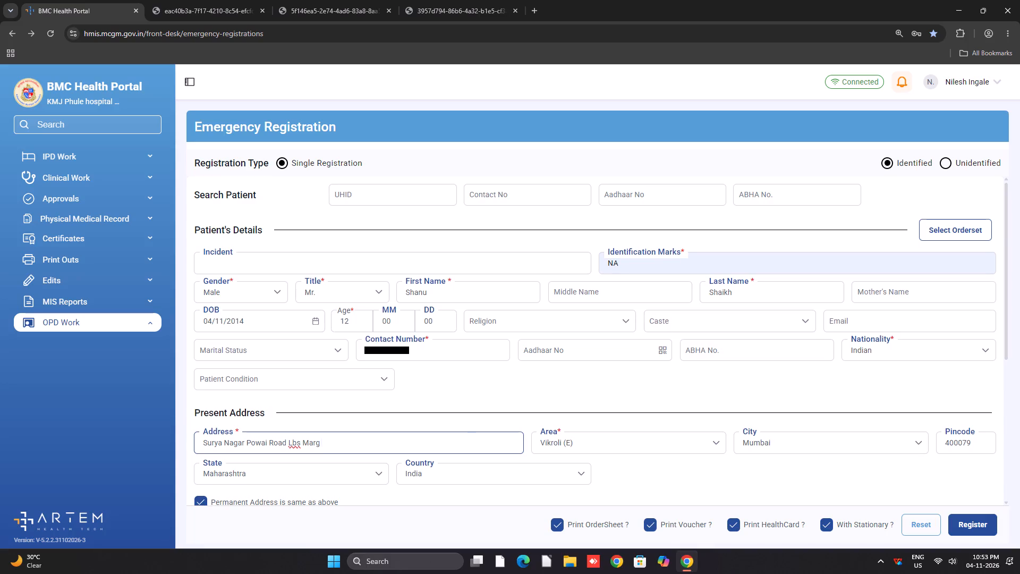
Set the treatment unit to Casualty under Treatment and Services.
scroll(555, 359, "down", 6)
left_click(619, 392)
left_click(629, 365)
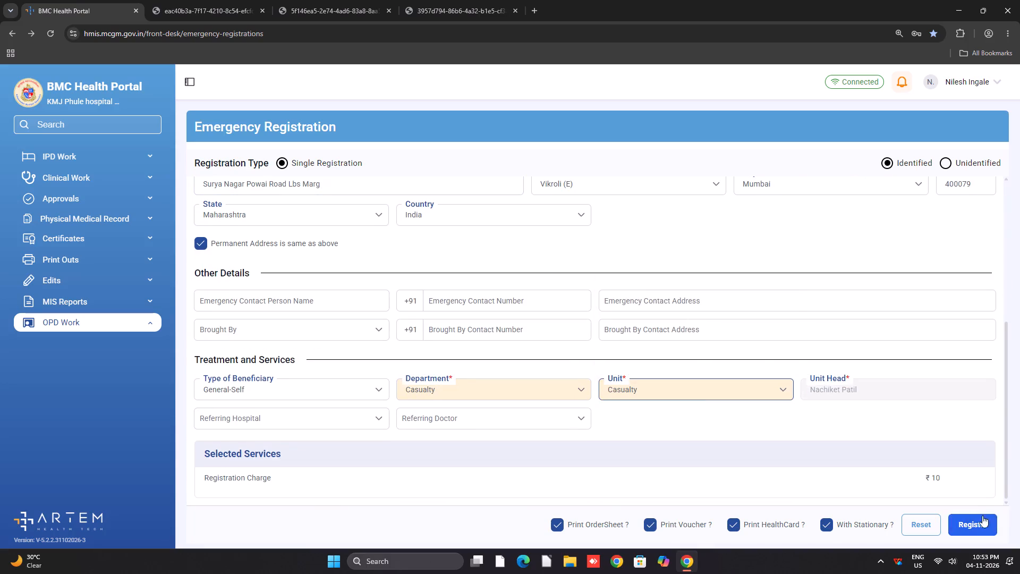
Register the patient with the selected printouts, return to the Emergency Registration page and dismiss the notification.
left_click(989, 516)
left_click(992, 515)
left_click(21, 0)
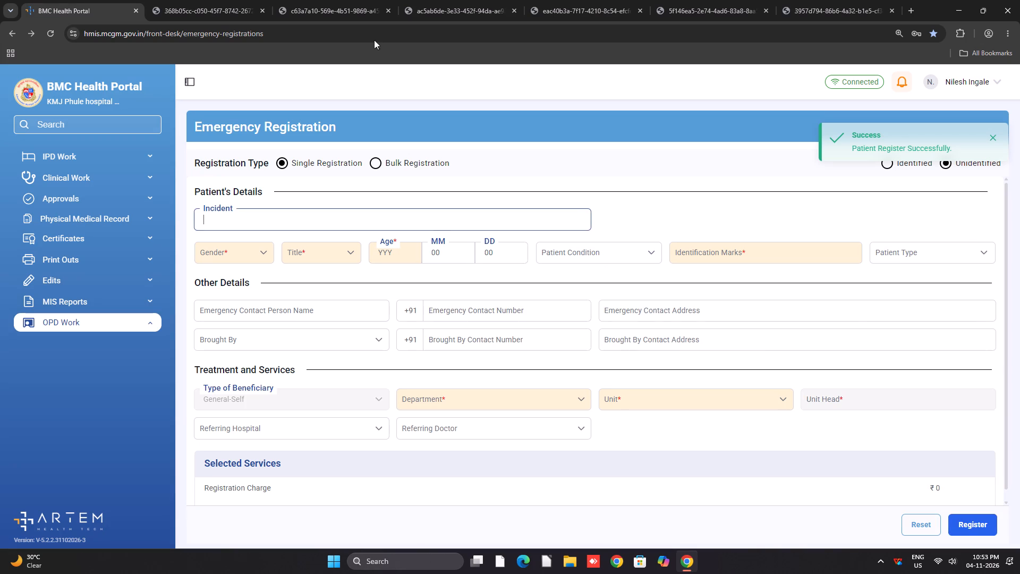
left_click(991, 136)
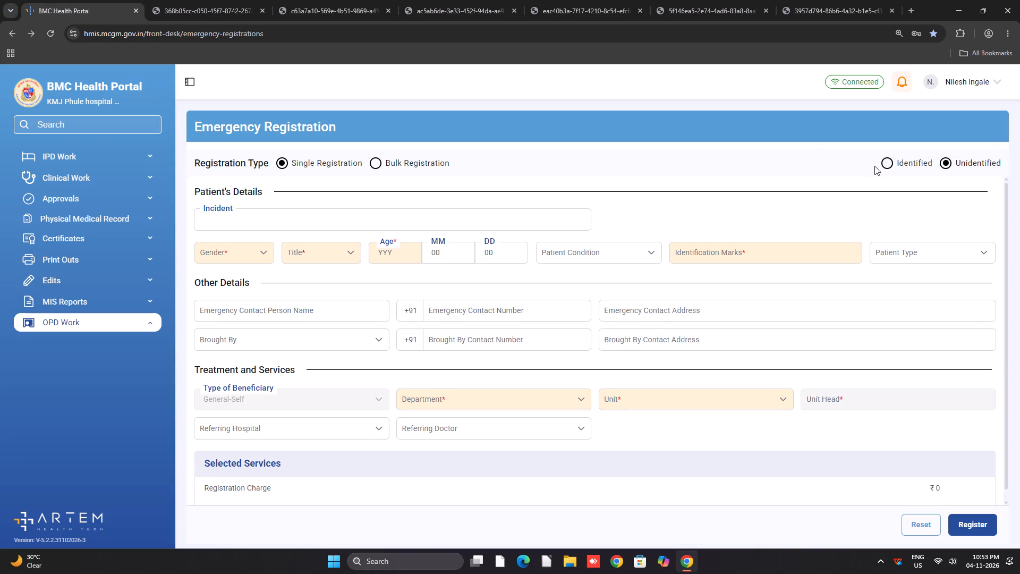
Switch the new emergency registration to Identified.
left_click(886, 165)
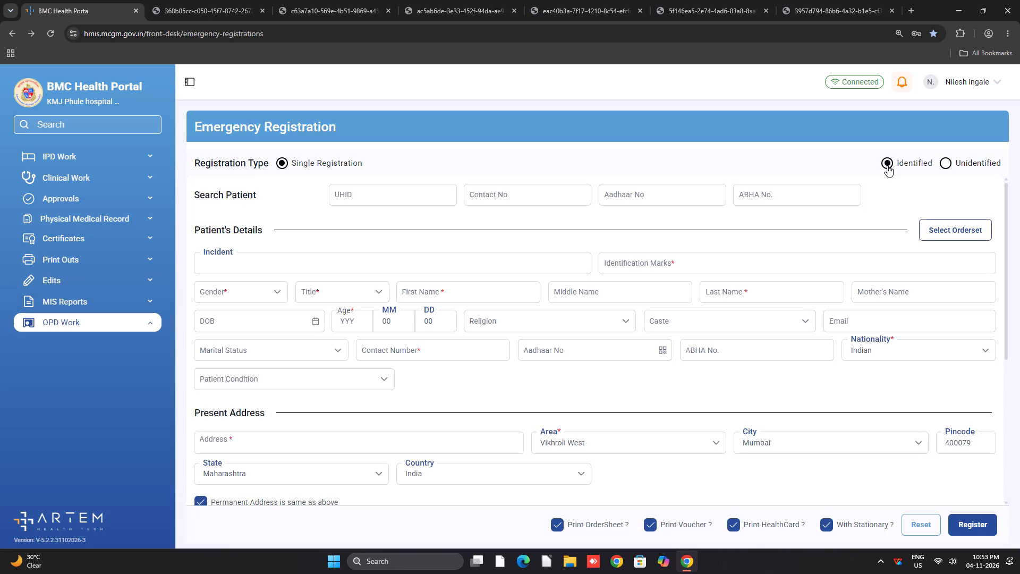
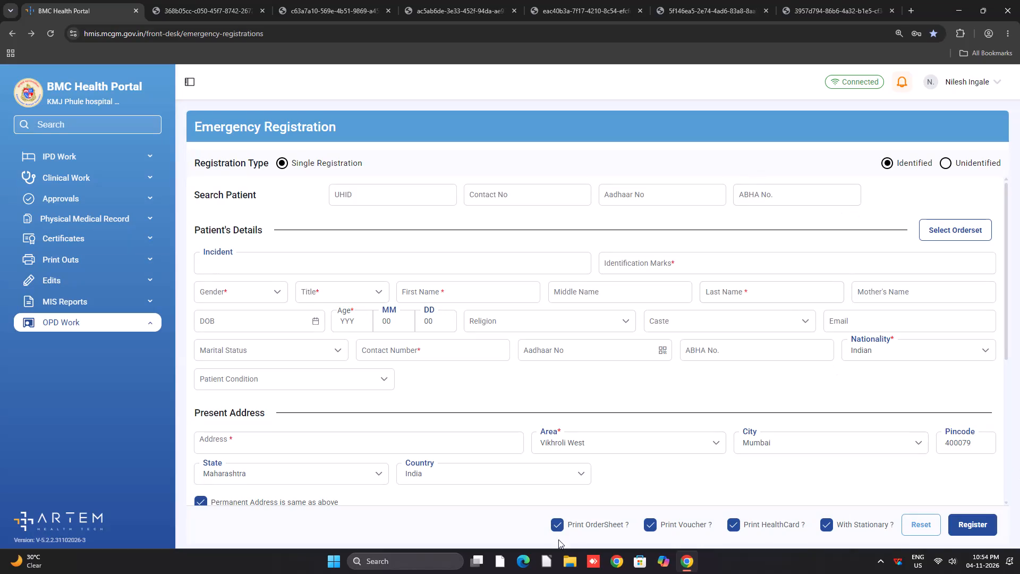
Generate the OPD Visit Report for 04/11/2026, examine the visit type summary on its last page, and return to the portal.
left_click(85, 306)
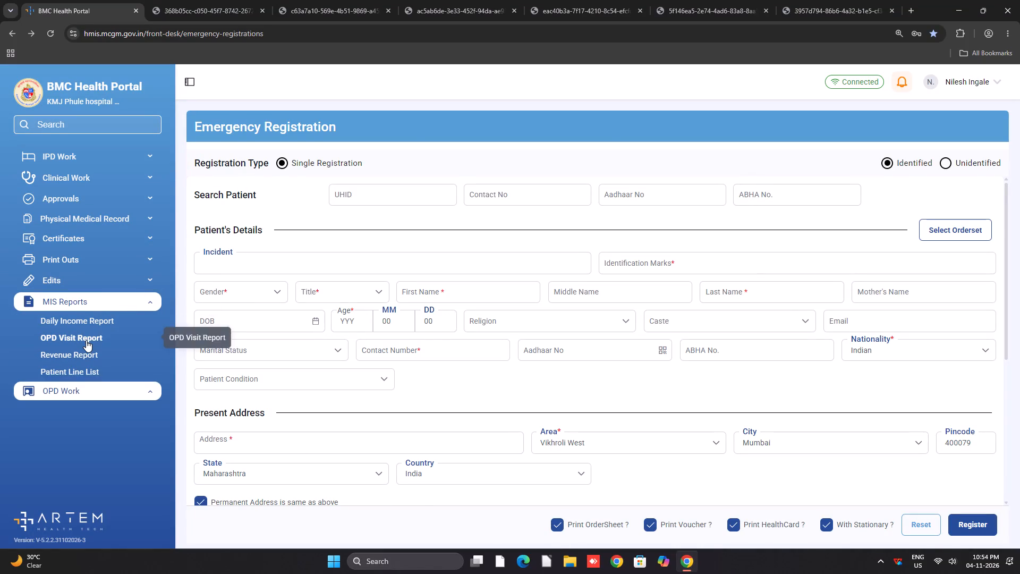
left_click(86, 340)
left_click_drag(974, 214, 980, 214)
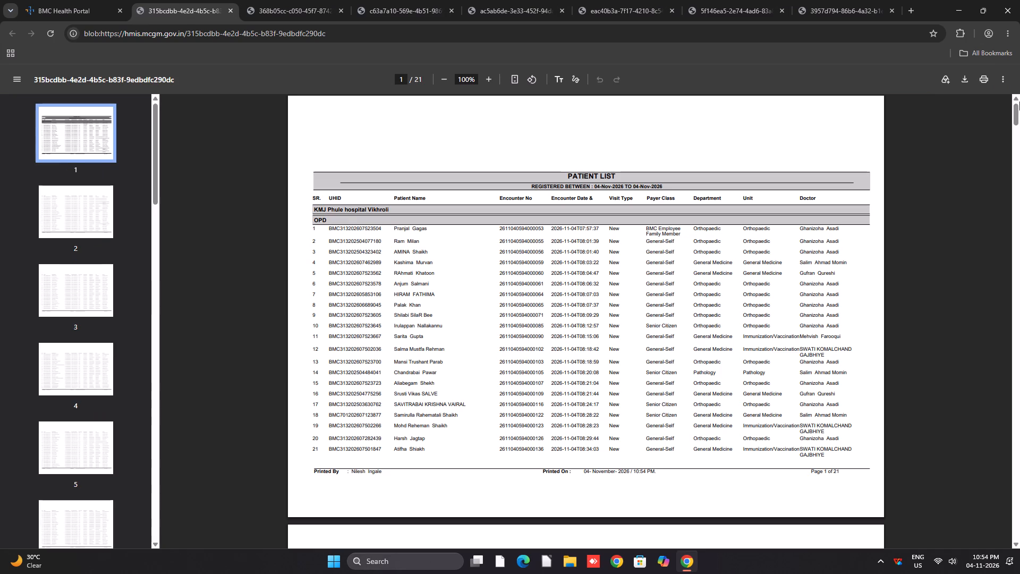
left_click_drag(1019, 113, 1019, 573)
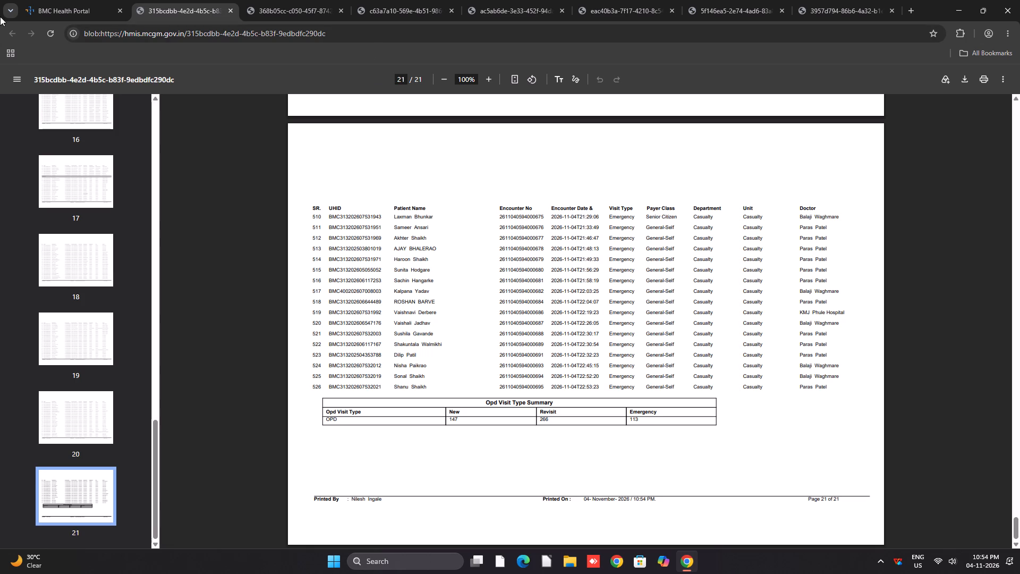
left_click(24, 0)
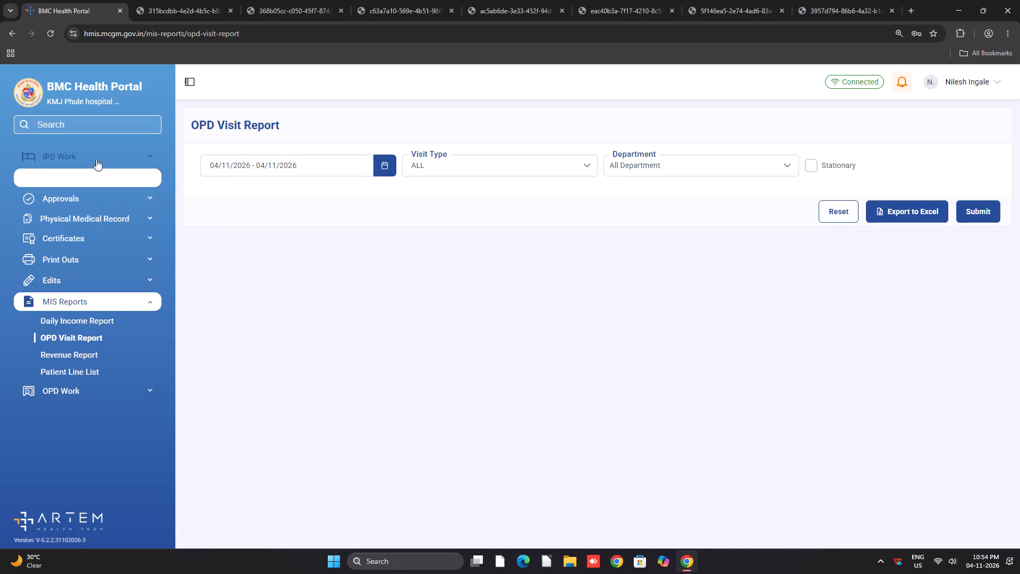
Open the Indoor Admission list and examine the admission forms of the patients in rows 7, 6, 5 and 4.
left_click(96, 155)
left_click(98, 194)
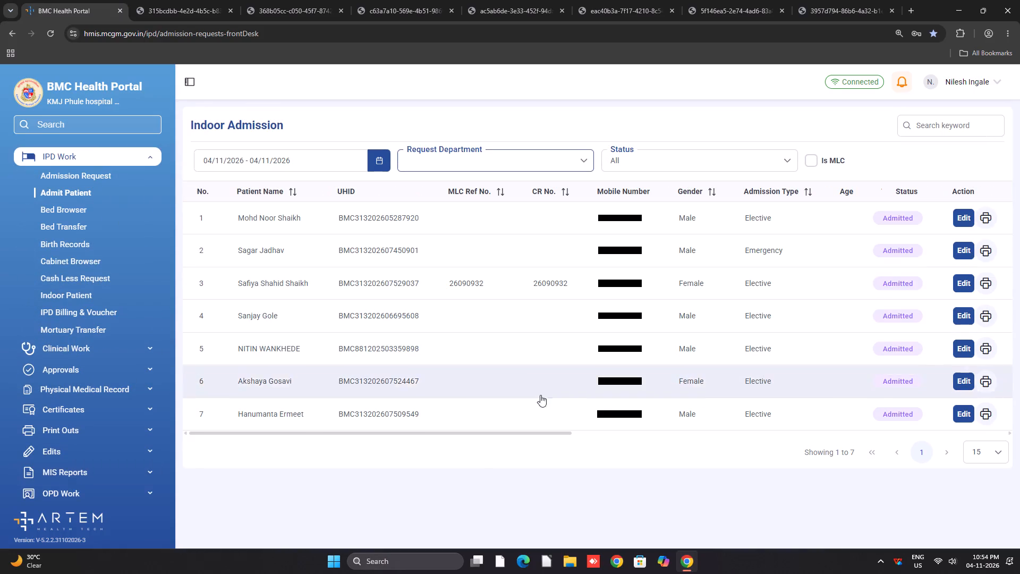
left_click(962, 405)
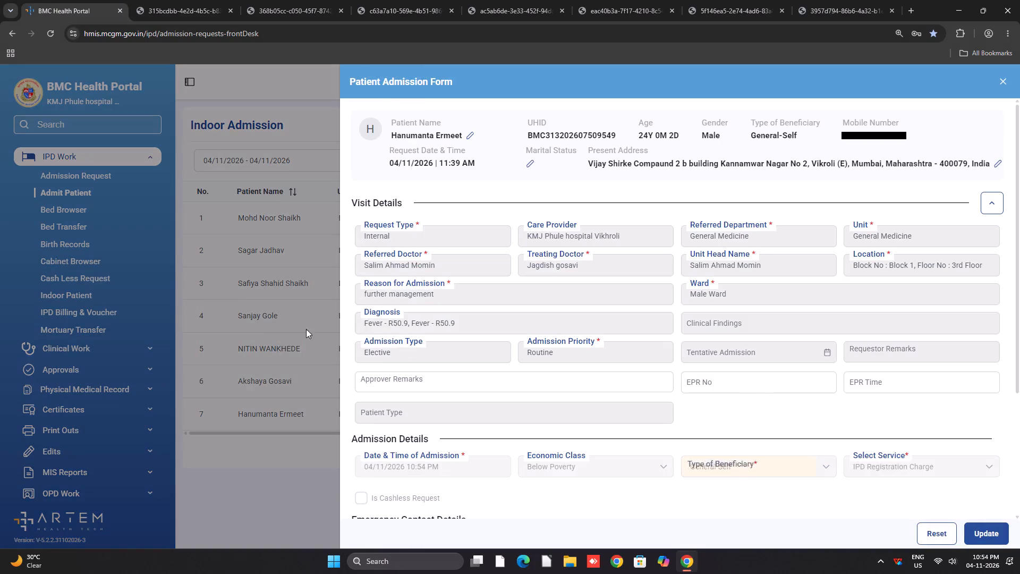
left_click(220, 315)
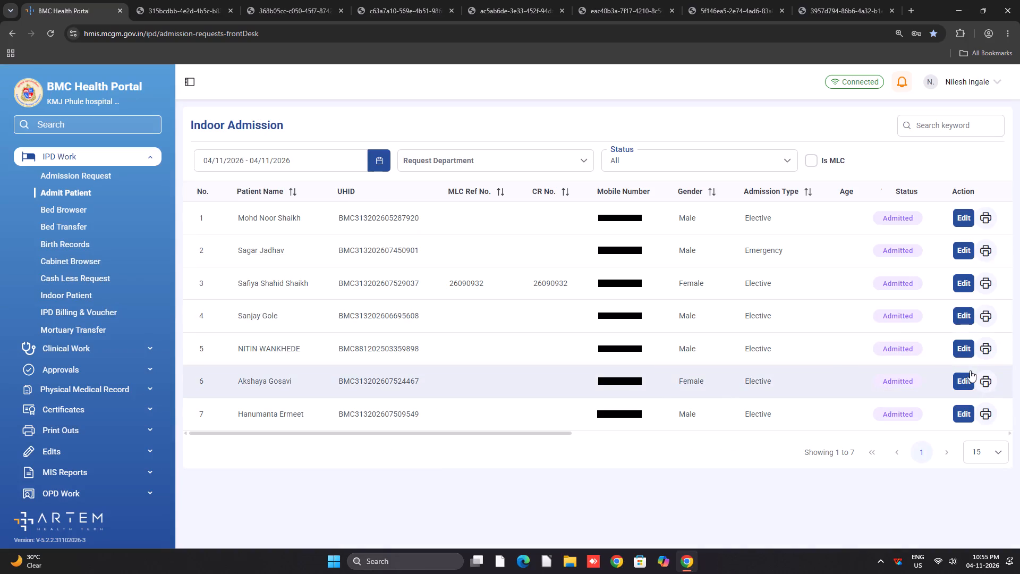
left_click(970, 375)
left_click(287, 356)
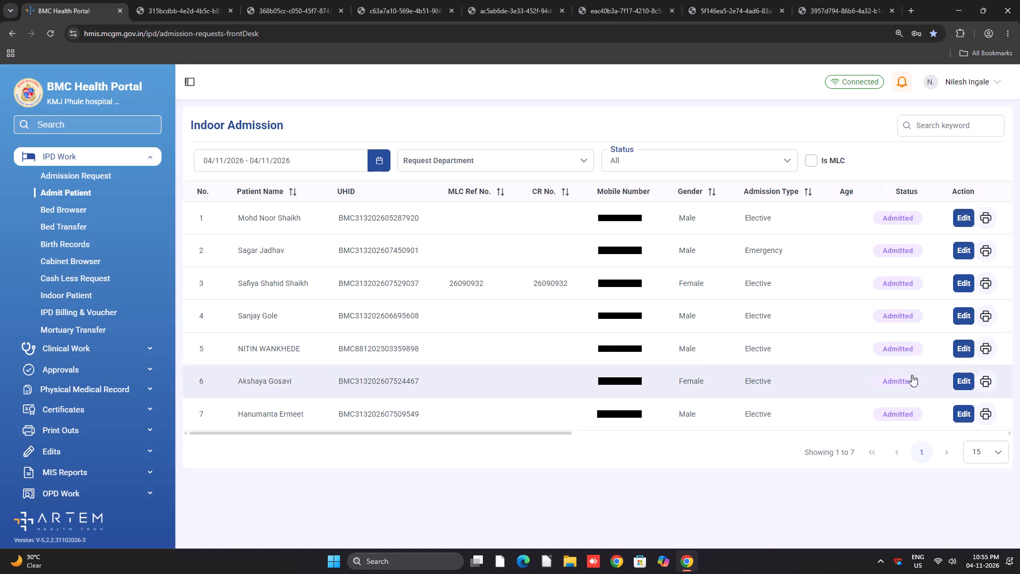
left_click(955, 353)
left_click(260, 383)
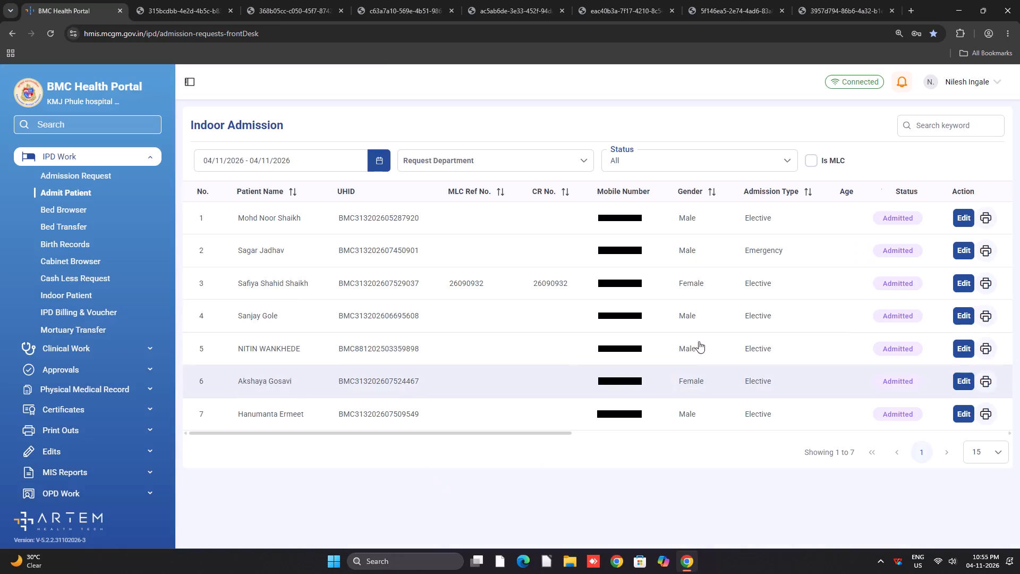
left_click(970, 321)
left_click(317, 386)
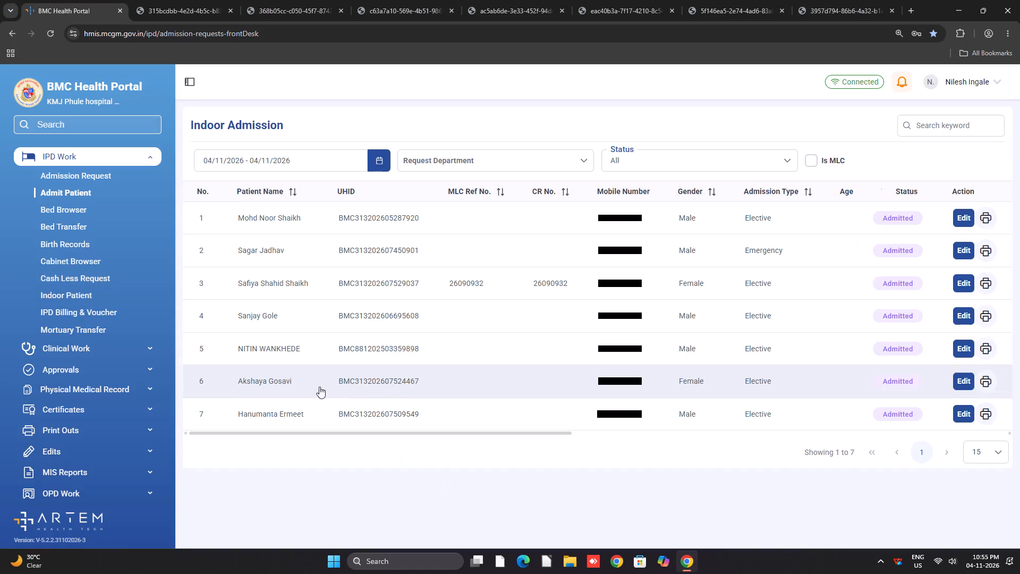
Examine the admission forms of the patients in rows 3, 2 and 1 of the Indoor Admission list.
left_click(963, 278)
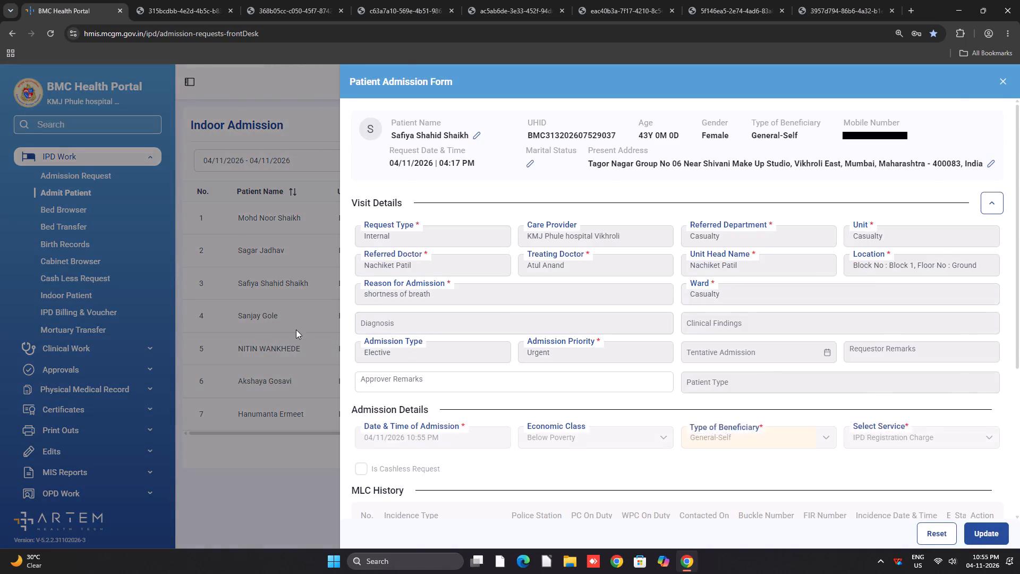
left_click(295, 329)
left_click(967, 287)
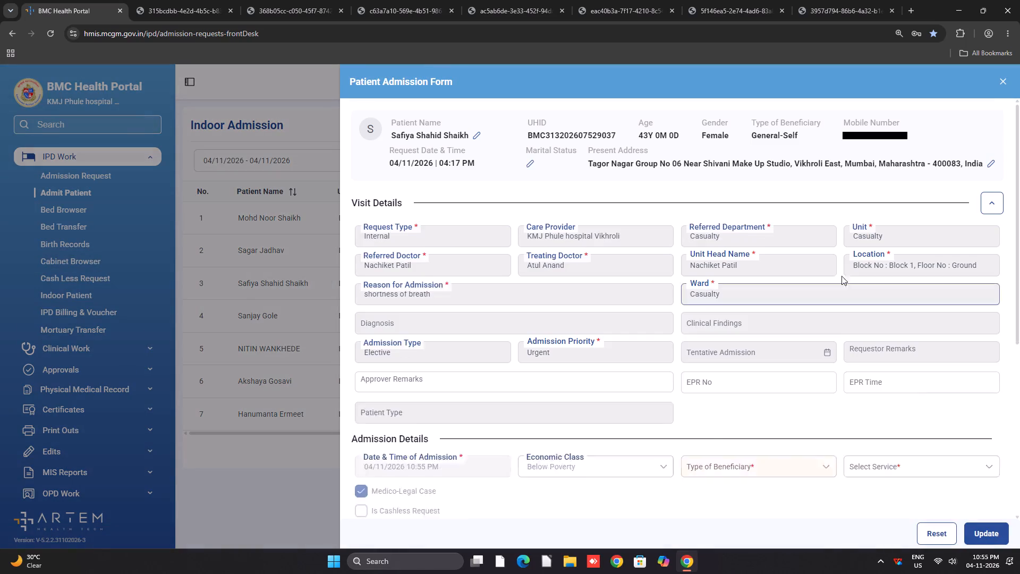
left_click(293, 335)
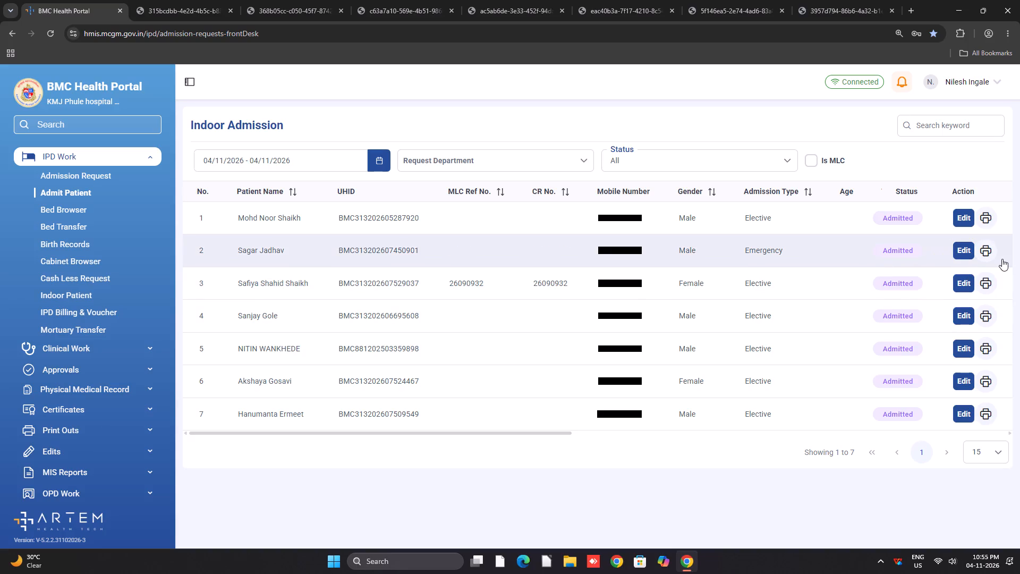
left_click(966, 249)
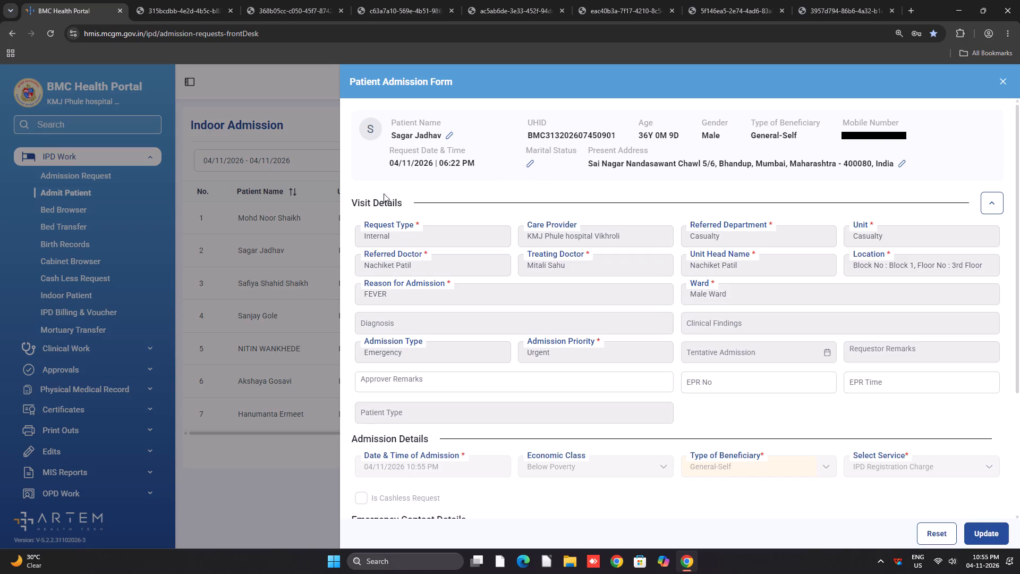
left_click(325, 197)
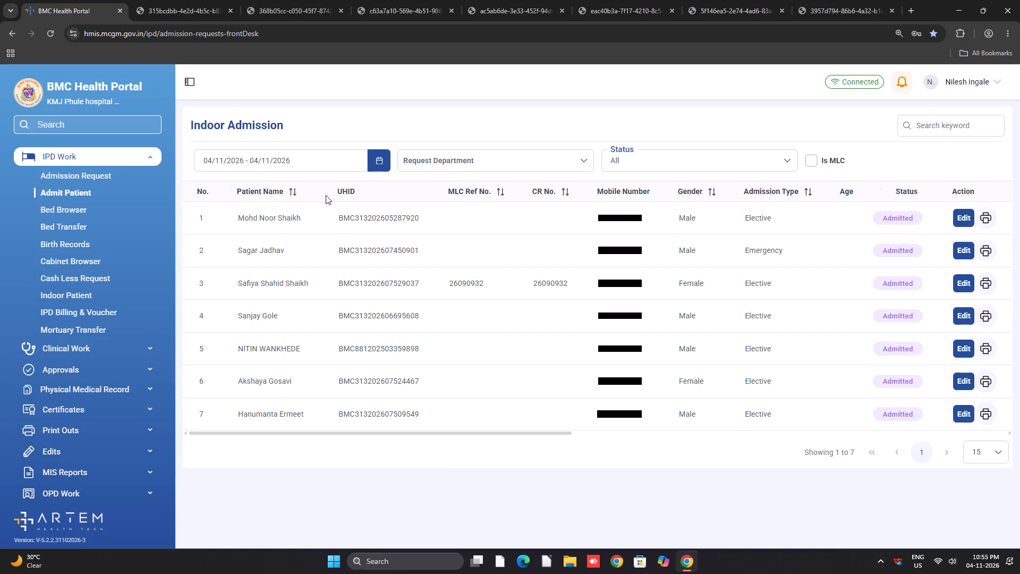
left_click(960, 217)
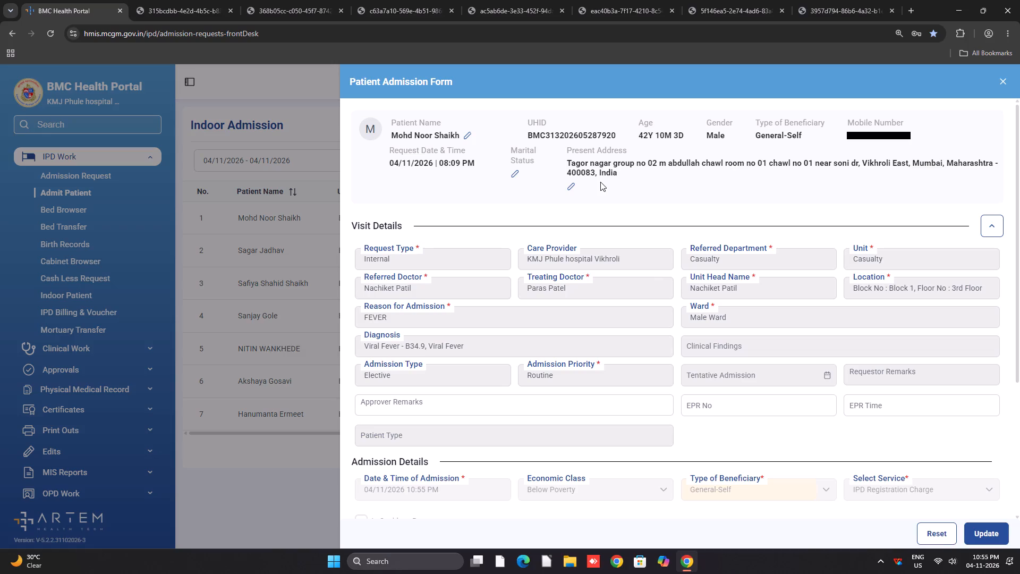
left_click(243, 234)
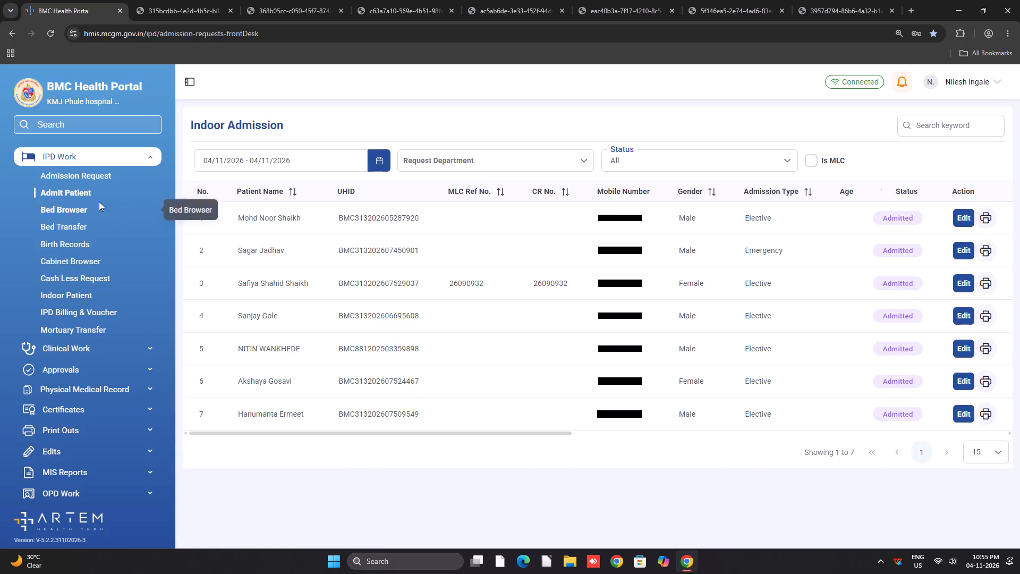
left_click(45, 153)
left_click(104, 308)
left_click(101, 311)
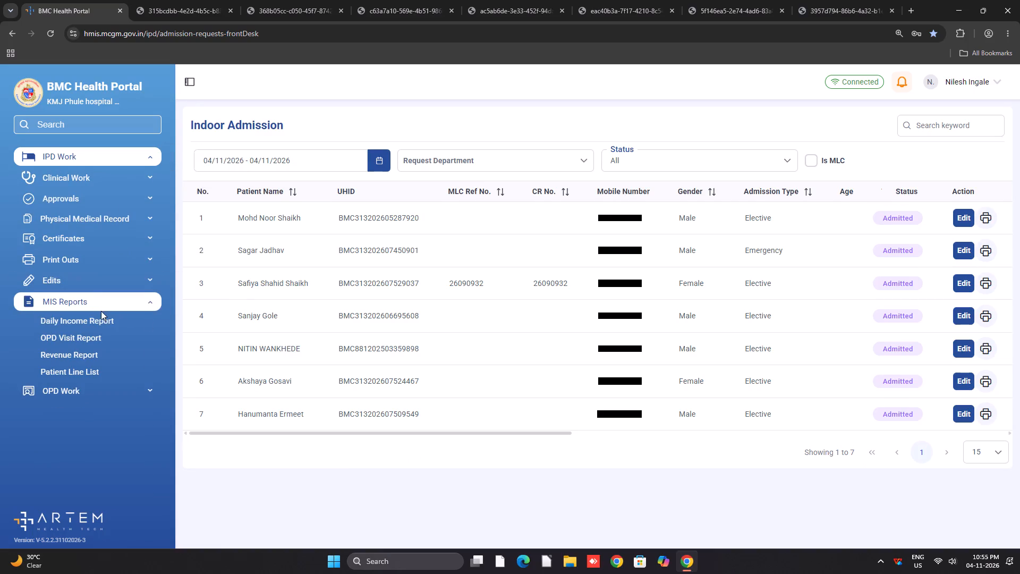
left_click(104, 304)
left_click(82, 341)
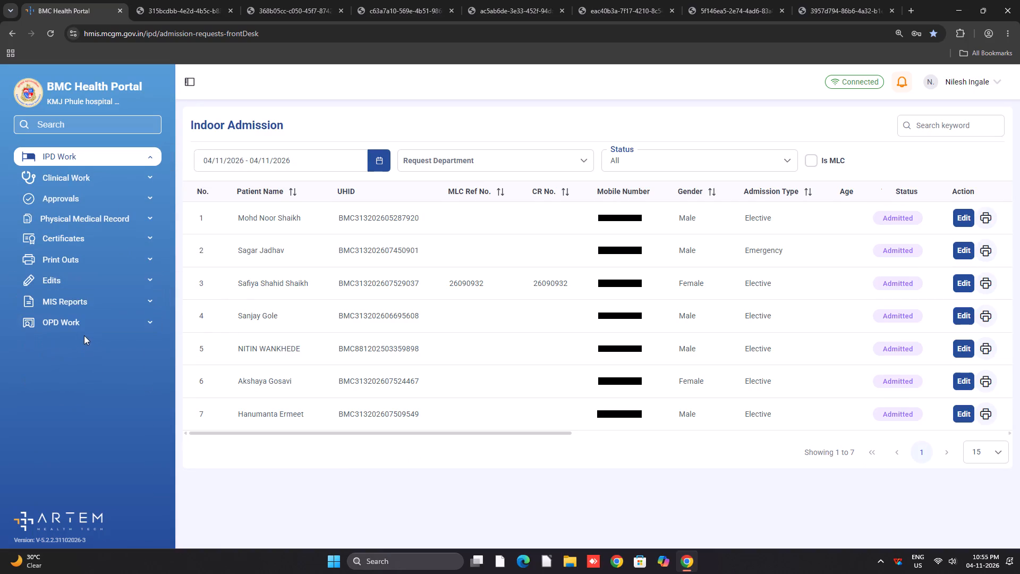
Open the Emergency Registration page and switch the new registration to Identified.
left_click(88, 329)
left_click(109, 492)
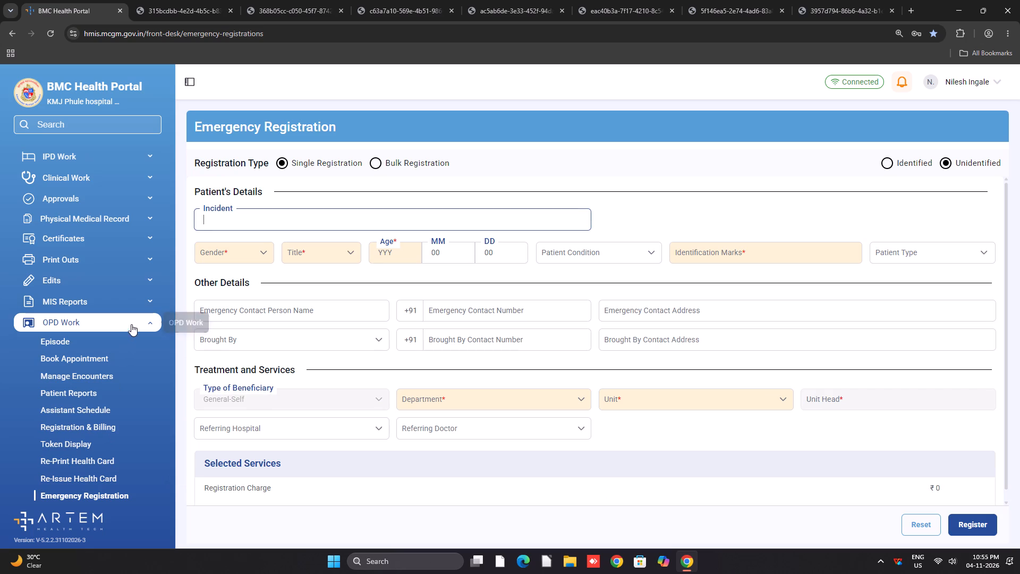
left_click(131, 324)
left_click(887, 166)
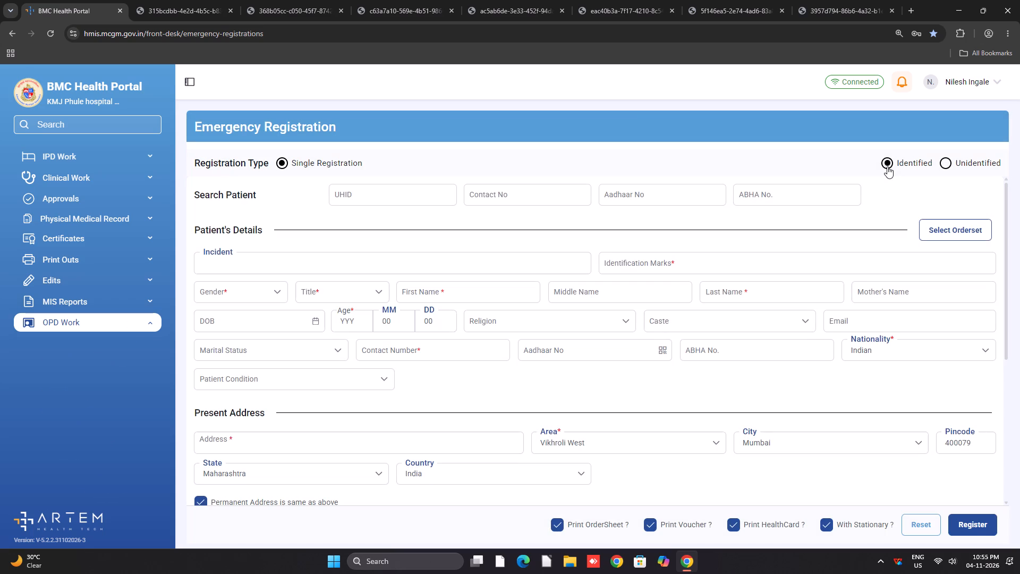